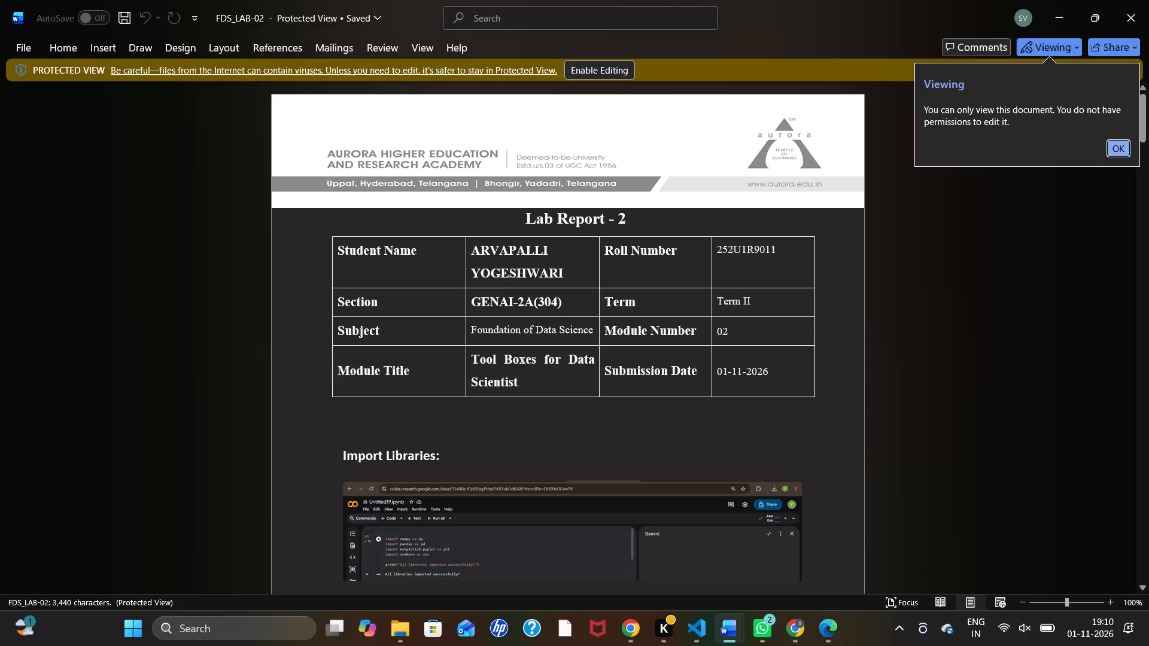
Enable editing of the protected FDS_LAB-02 document.
scroll(484, 266, "down", 2)
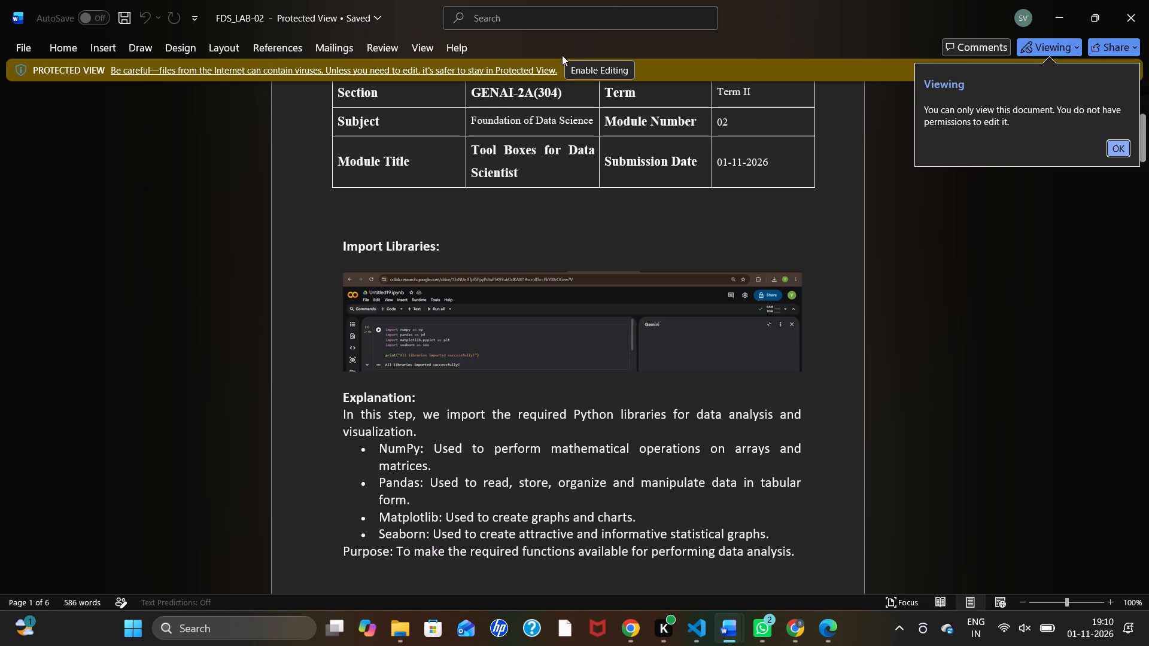
left_click(585, 75)
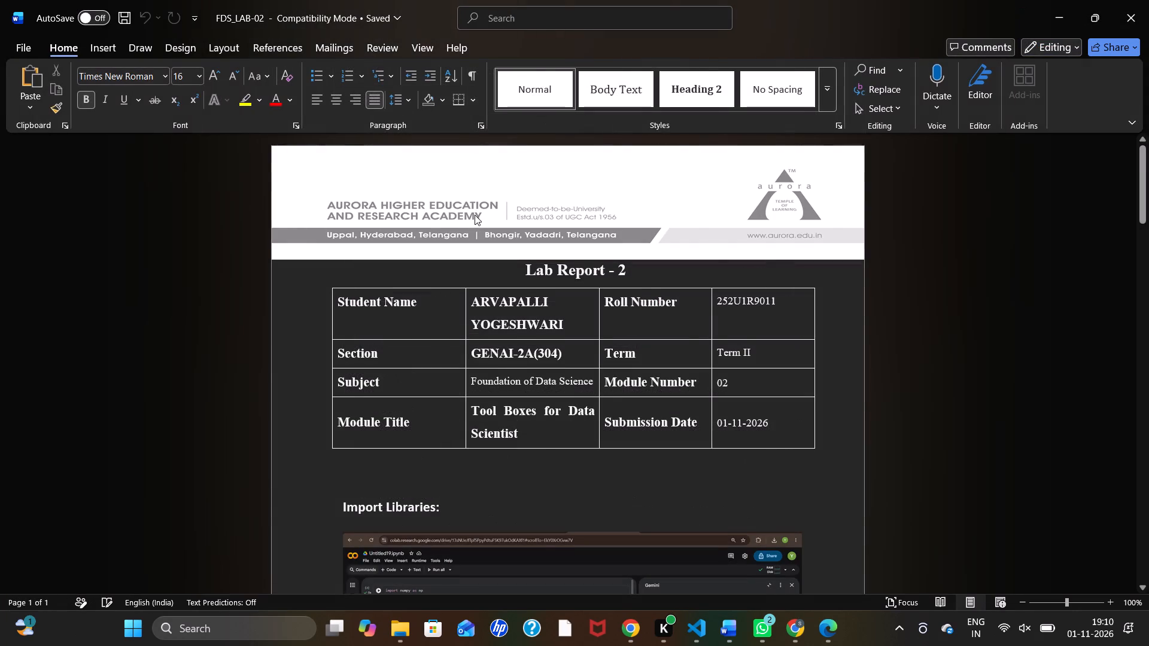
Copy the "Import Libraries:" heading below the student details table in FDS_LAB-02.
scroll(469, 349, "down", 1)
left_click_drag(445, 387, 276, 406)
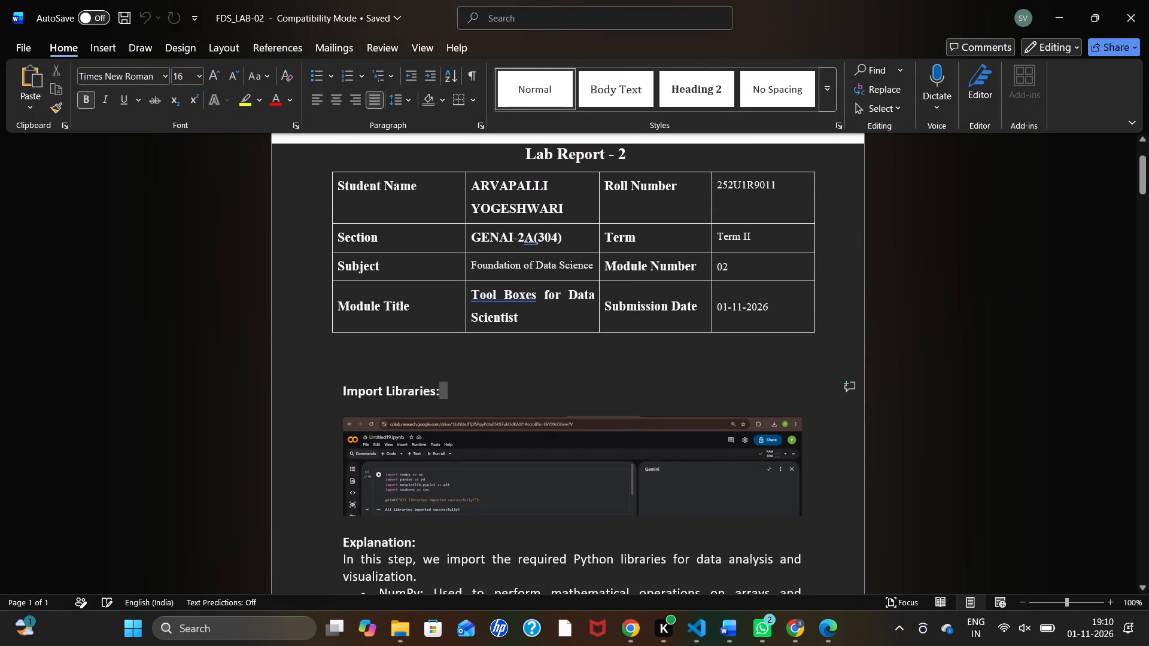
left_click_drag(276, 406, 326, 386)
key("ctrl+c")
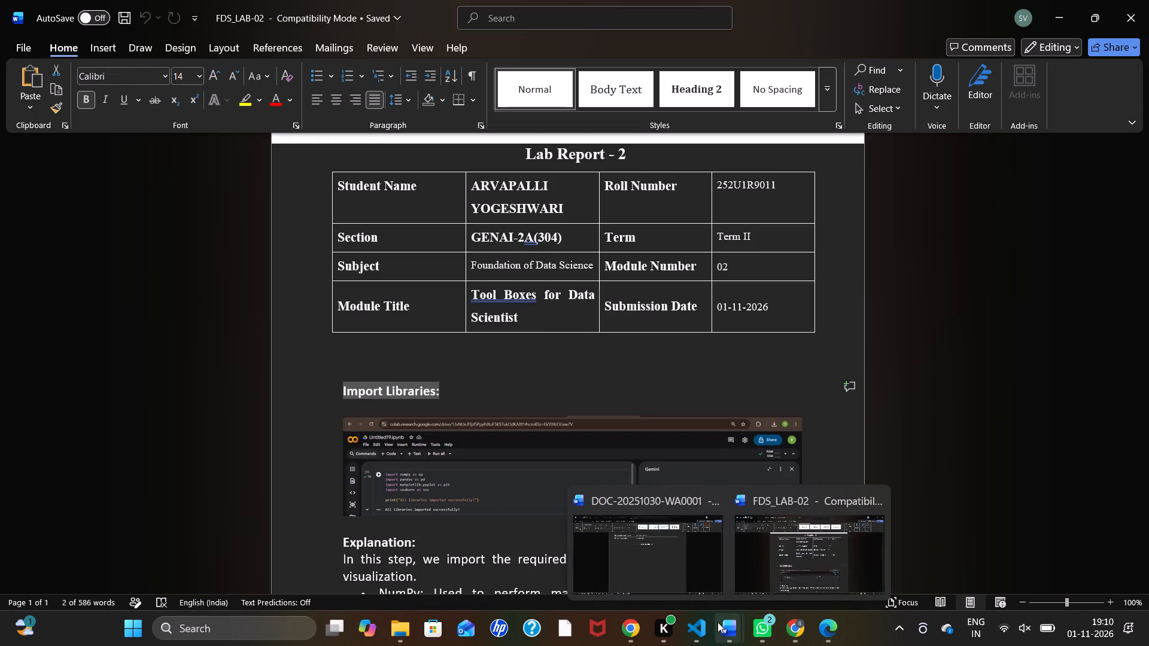
Switch to the DOC-20251030-WA0001 document and turn on AutoSave by uploading it to OneDrive - Personal.
left_click(676, 580)
left_click(269, 0)
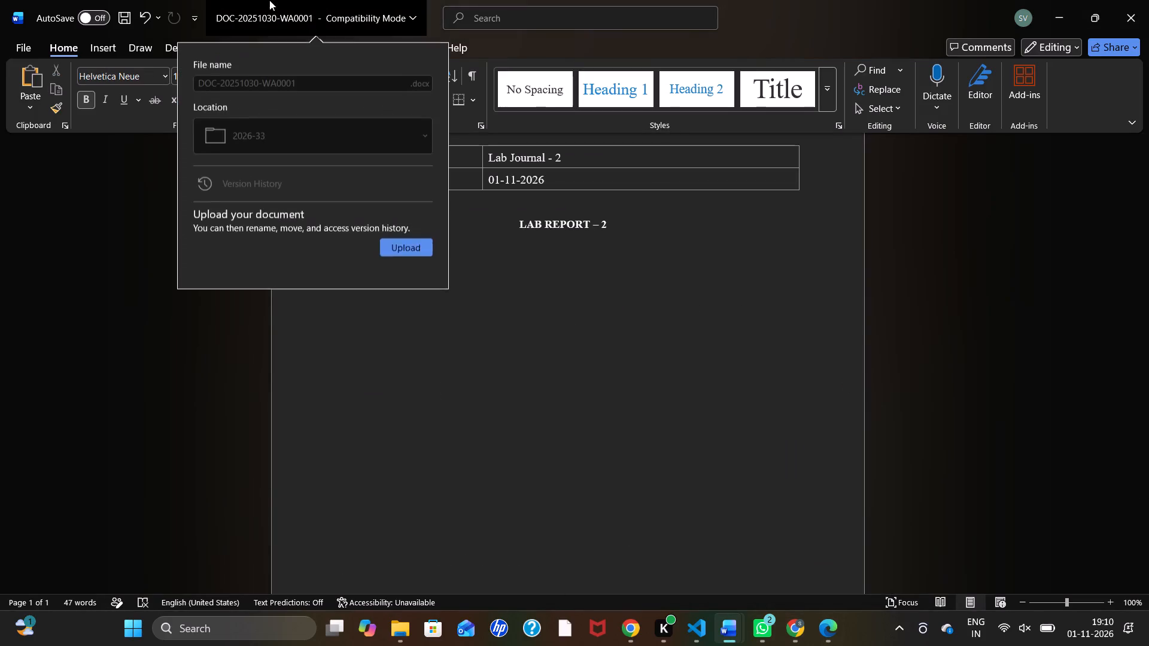
left_click(89, 11)
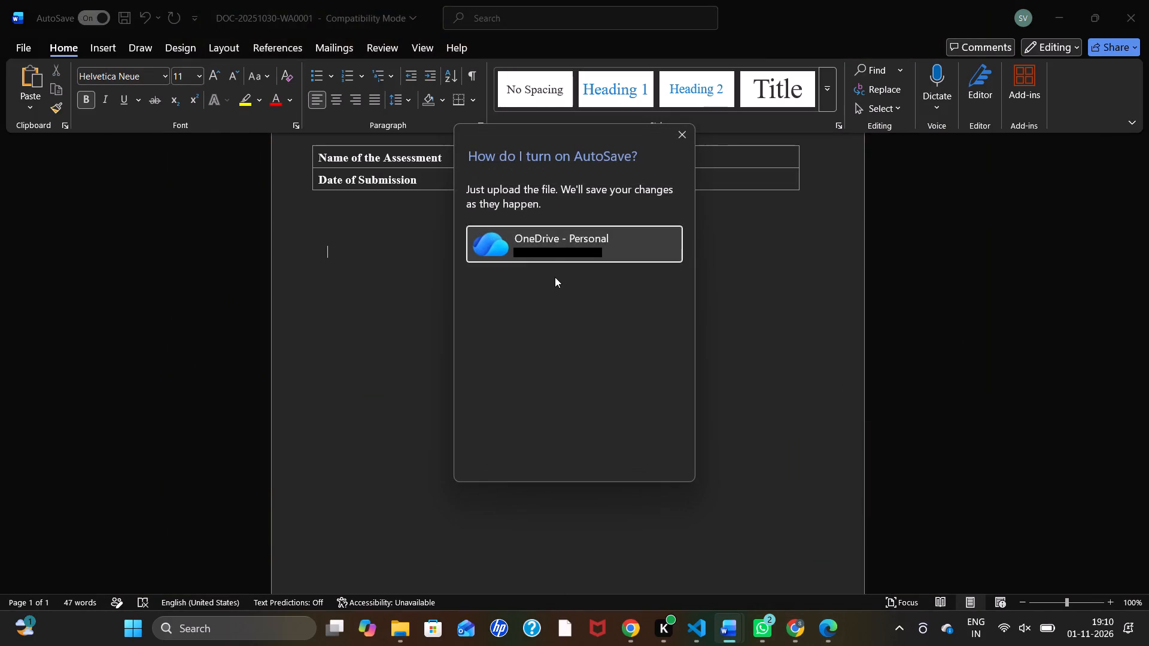
left_click(554, 260)
left_click(554, 252)
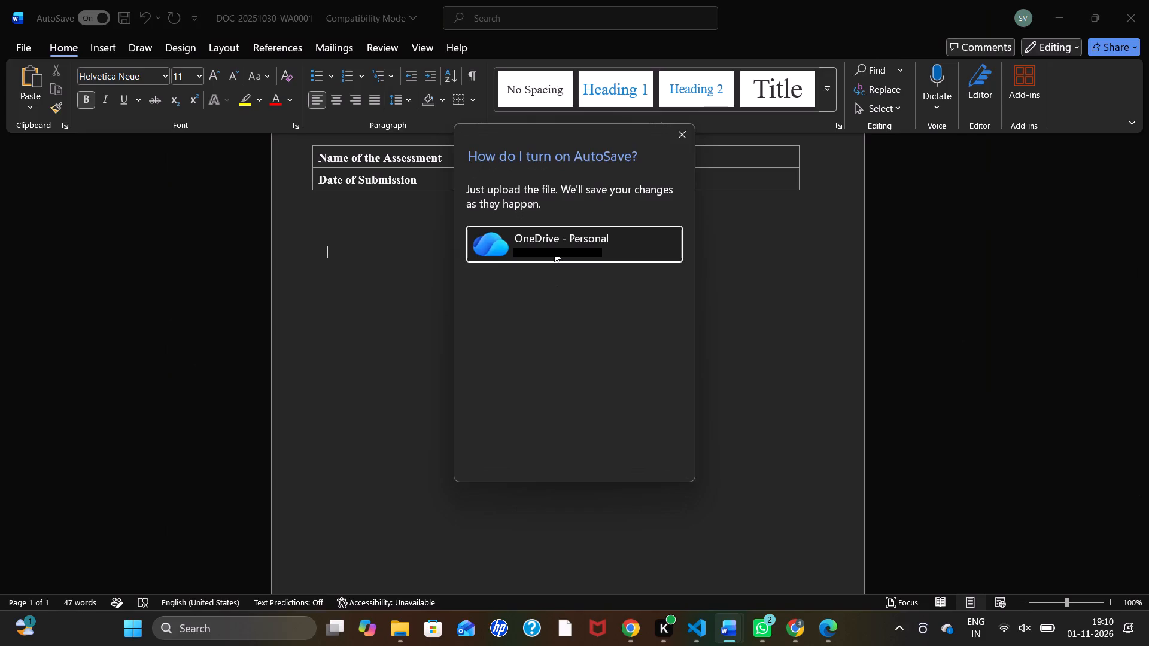
left_click(504, 233)
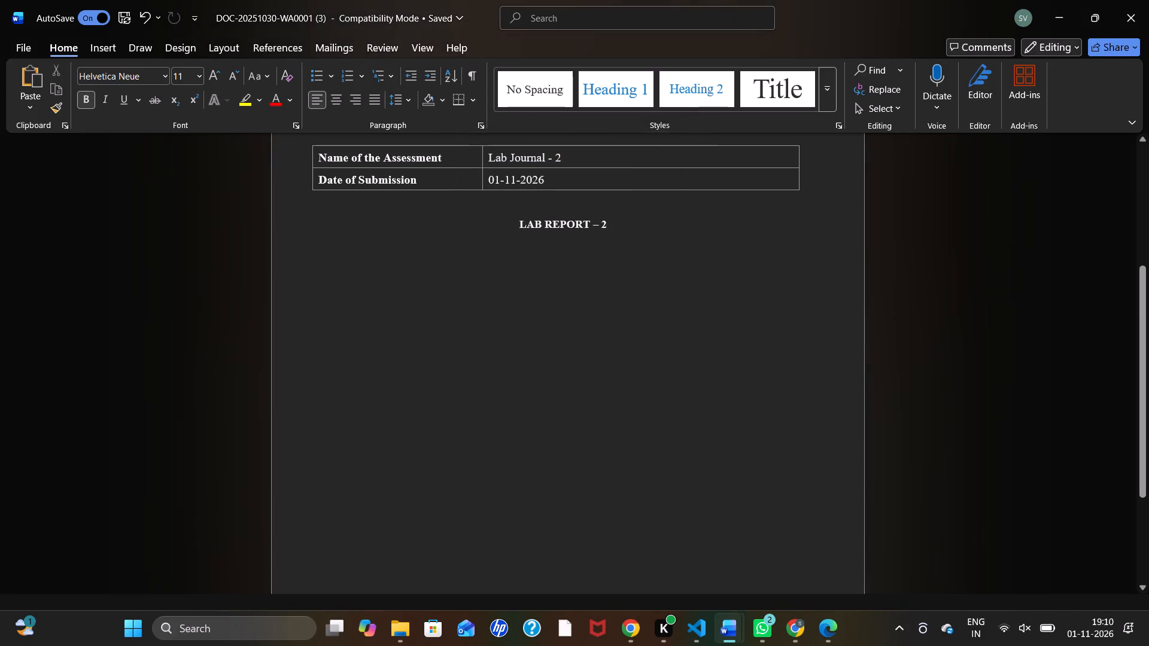
Rename the document file as "FDS LAB REPORT - 2".
left_click(300, 0)
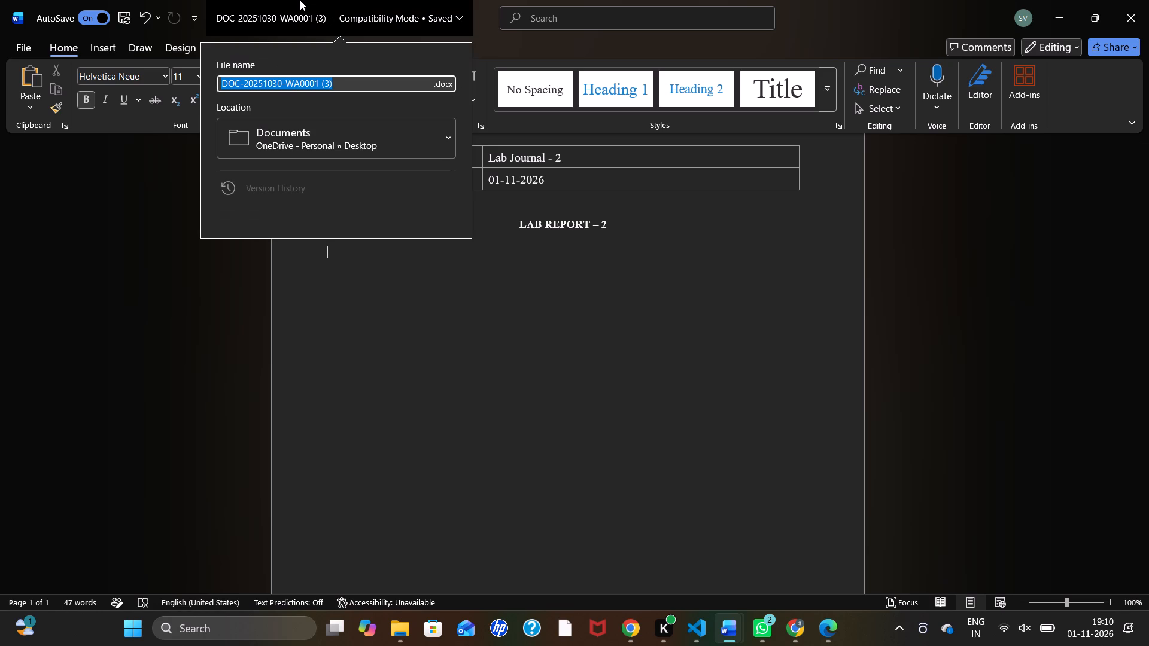
key("BackSpace")
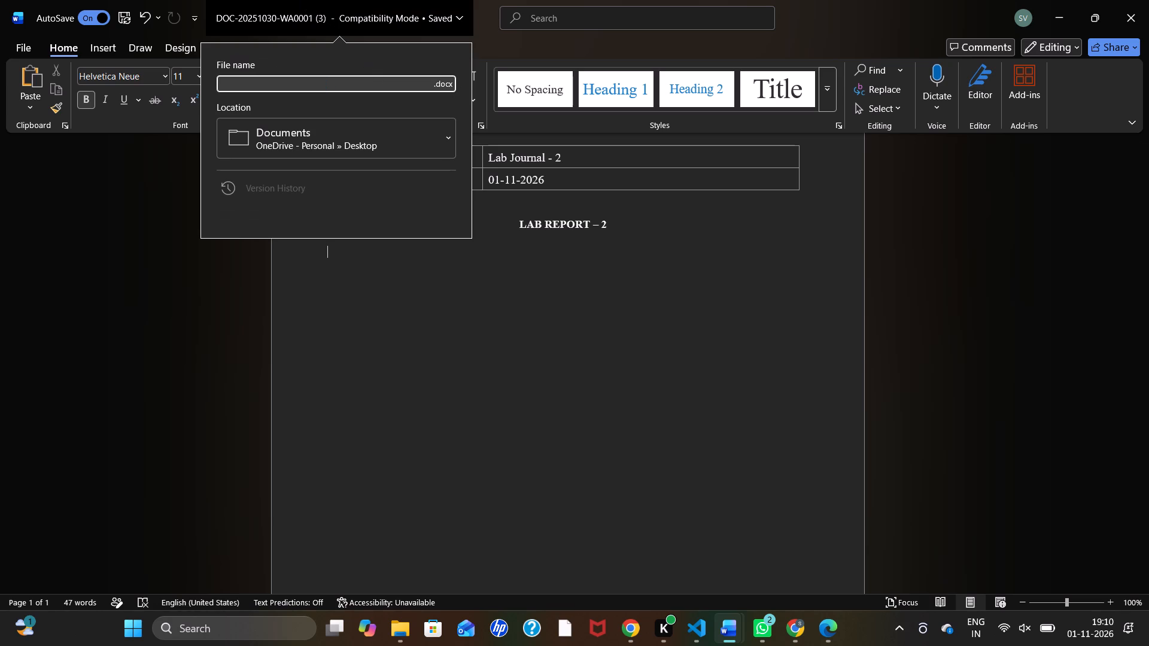
type("FDDS")
key("BackSpace")
key("BackSpace")
type("S")
key("space")
type("LAB REPO")
type("RT")
key("space")
type("-")
key("space")
key("2")
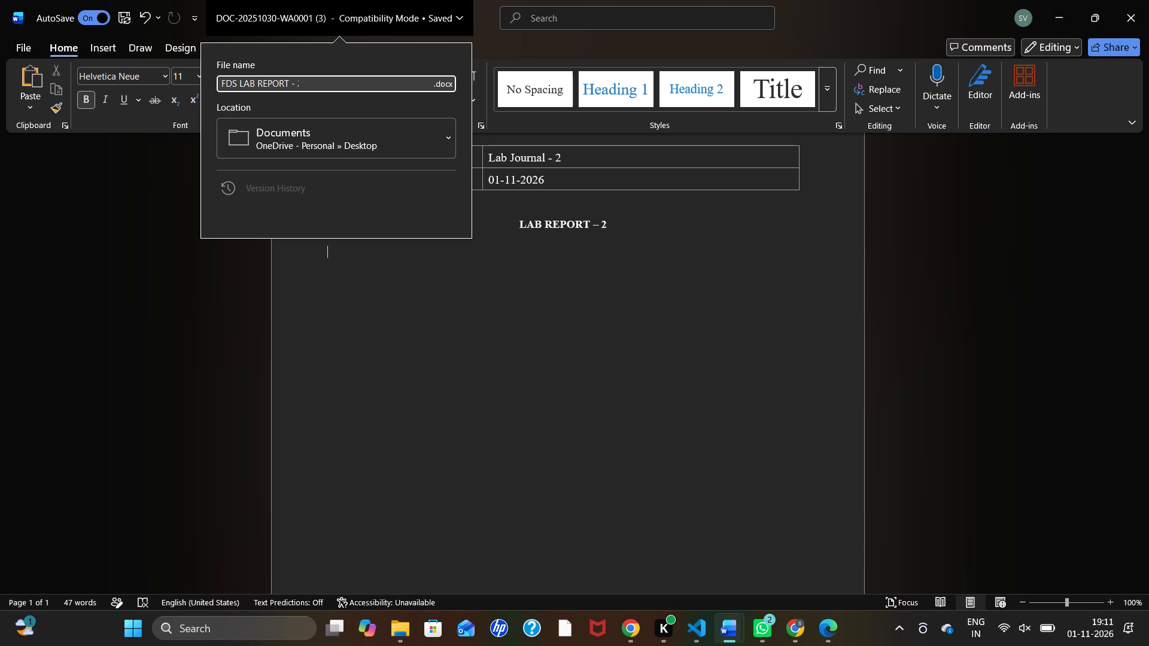
left_click(224, 308)
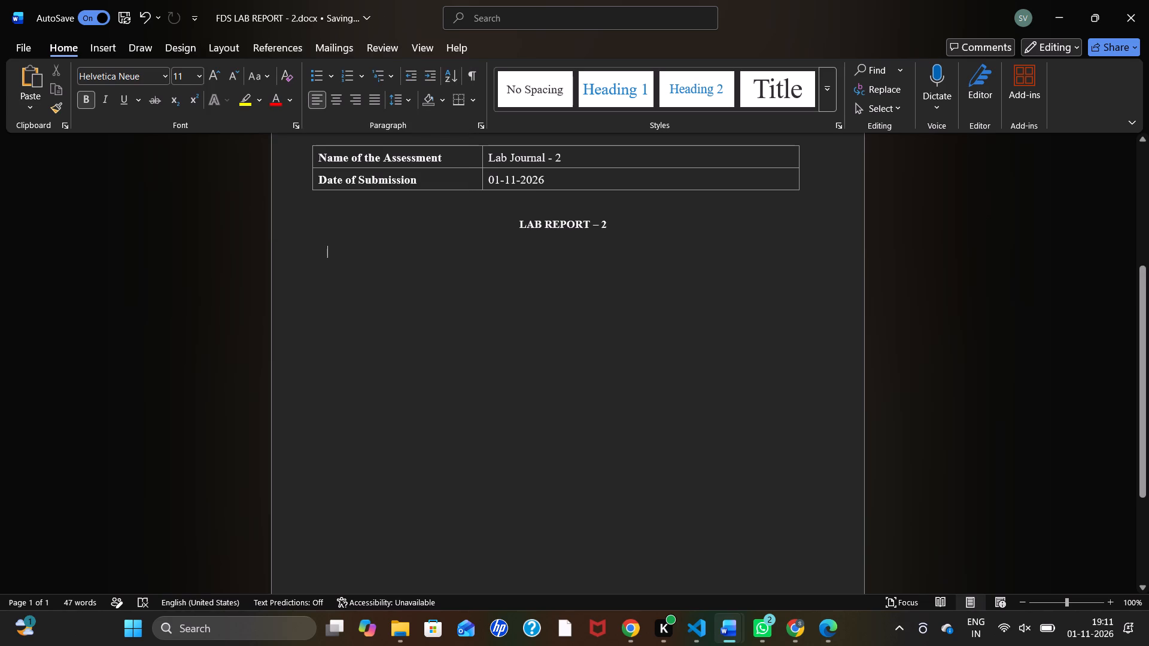
Start a numbered list at 1 beneath the "LAB REPORT – 2" title.
type("1.")
key("space")
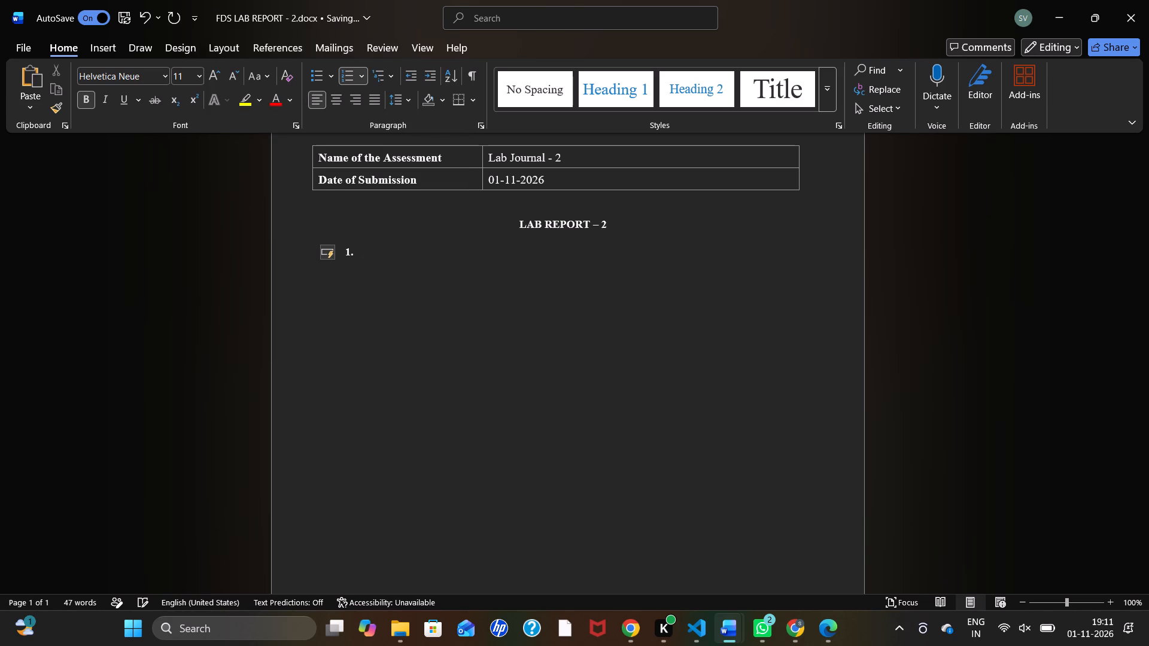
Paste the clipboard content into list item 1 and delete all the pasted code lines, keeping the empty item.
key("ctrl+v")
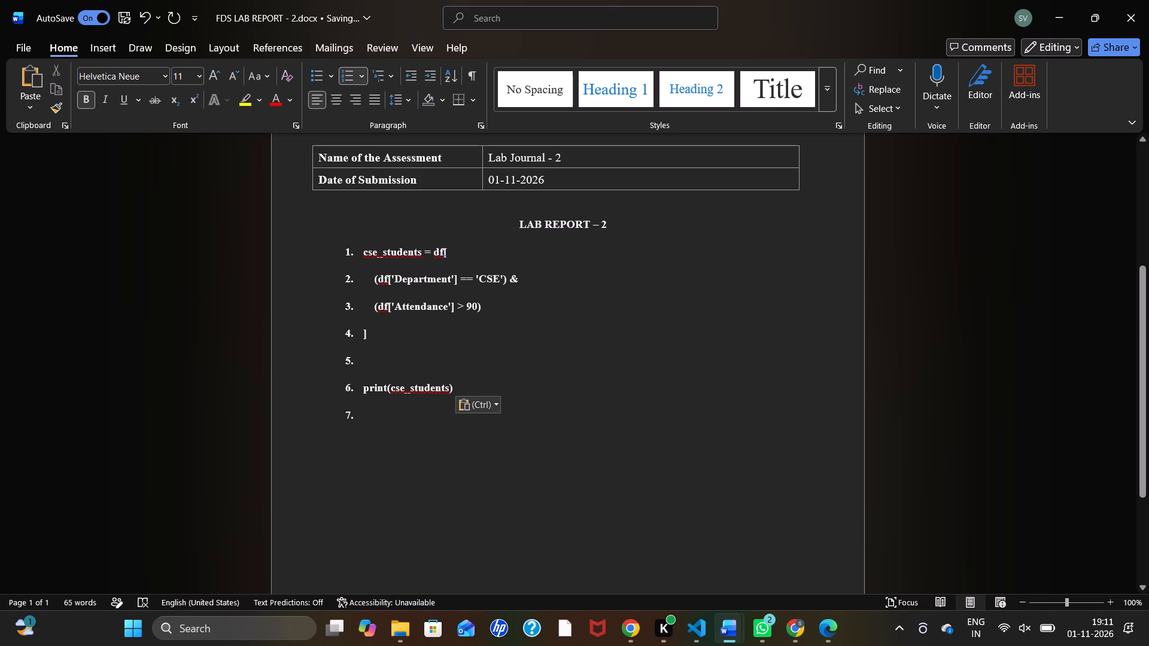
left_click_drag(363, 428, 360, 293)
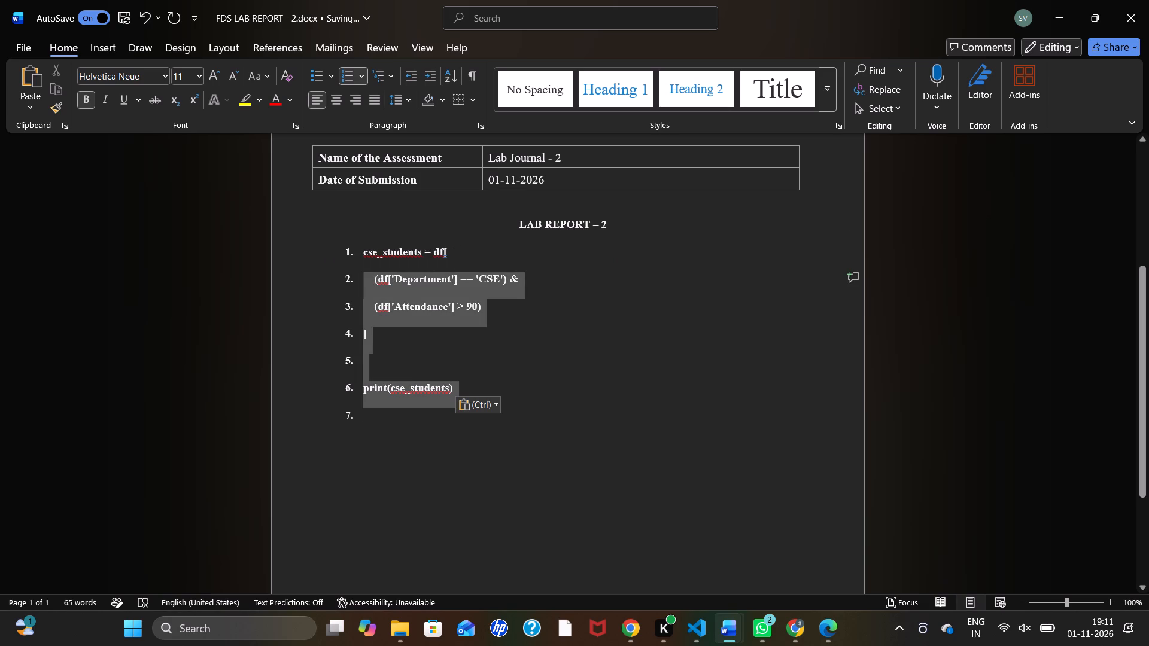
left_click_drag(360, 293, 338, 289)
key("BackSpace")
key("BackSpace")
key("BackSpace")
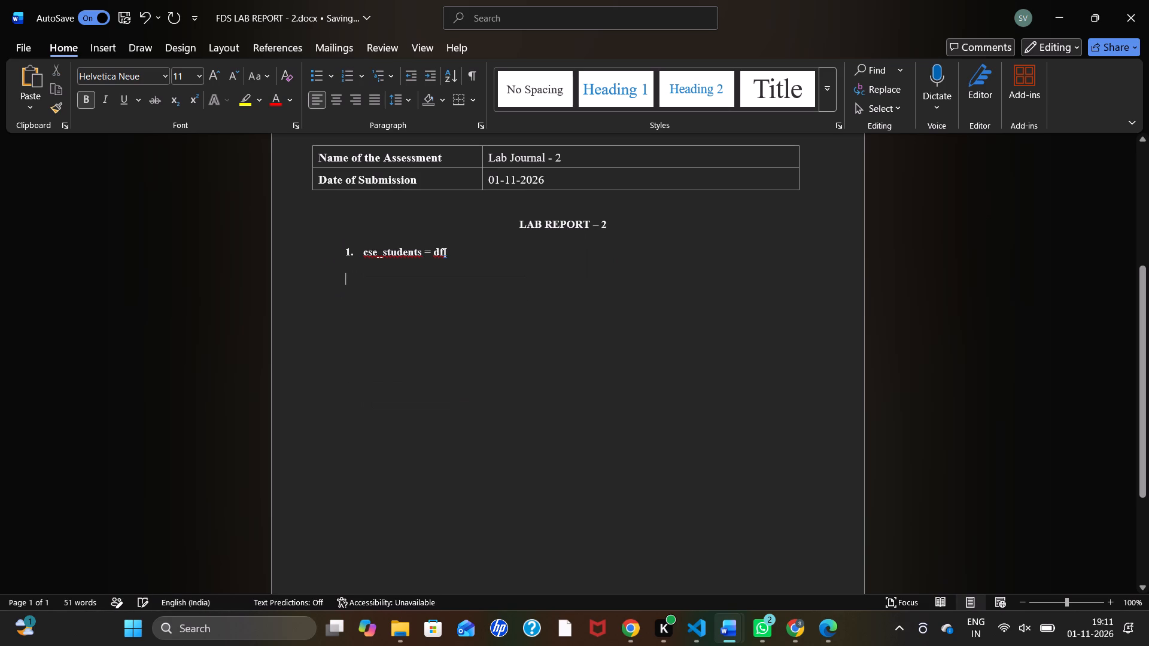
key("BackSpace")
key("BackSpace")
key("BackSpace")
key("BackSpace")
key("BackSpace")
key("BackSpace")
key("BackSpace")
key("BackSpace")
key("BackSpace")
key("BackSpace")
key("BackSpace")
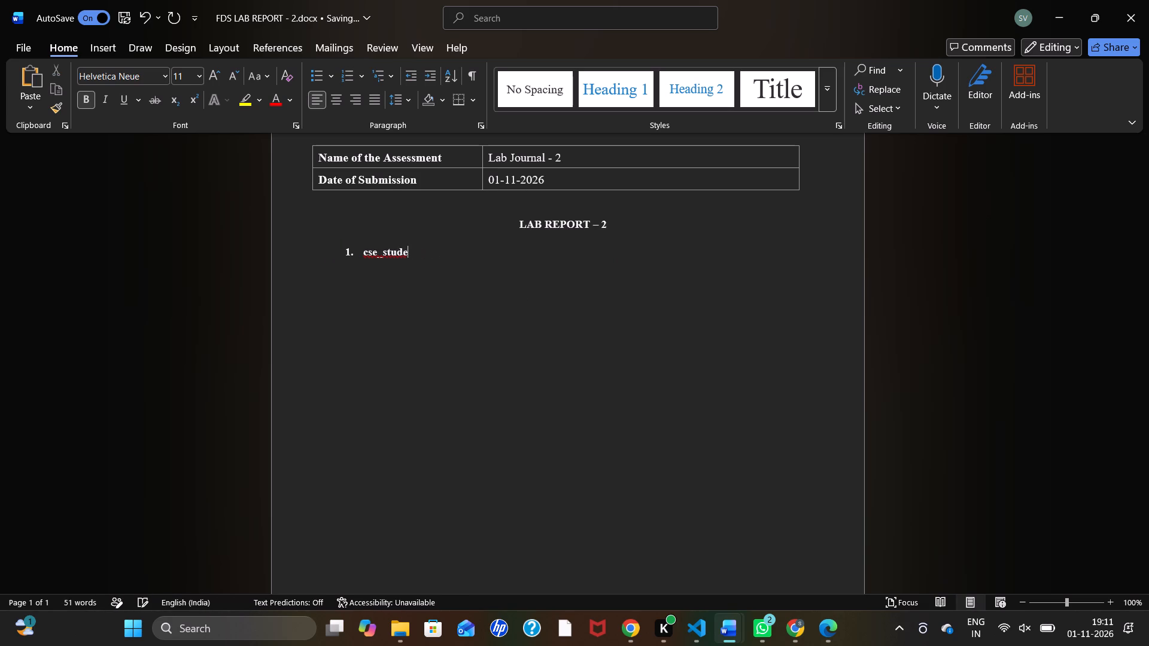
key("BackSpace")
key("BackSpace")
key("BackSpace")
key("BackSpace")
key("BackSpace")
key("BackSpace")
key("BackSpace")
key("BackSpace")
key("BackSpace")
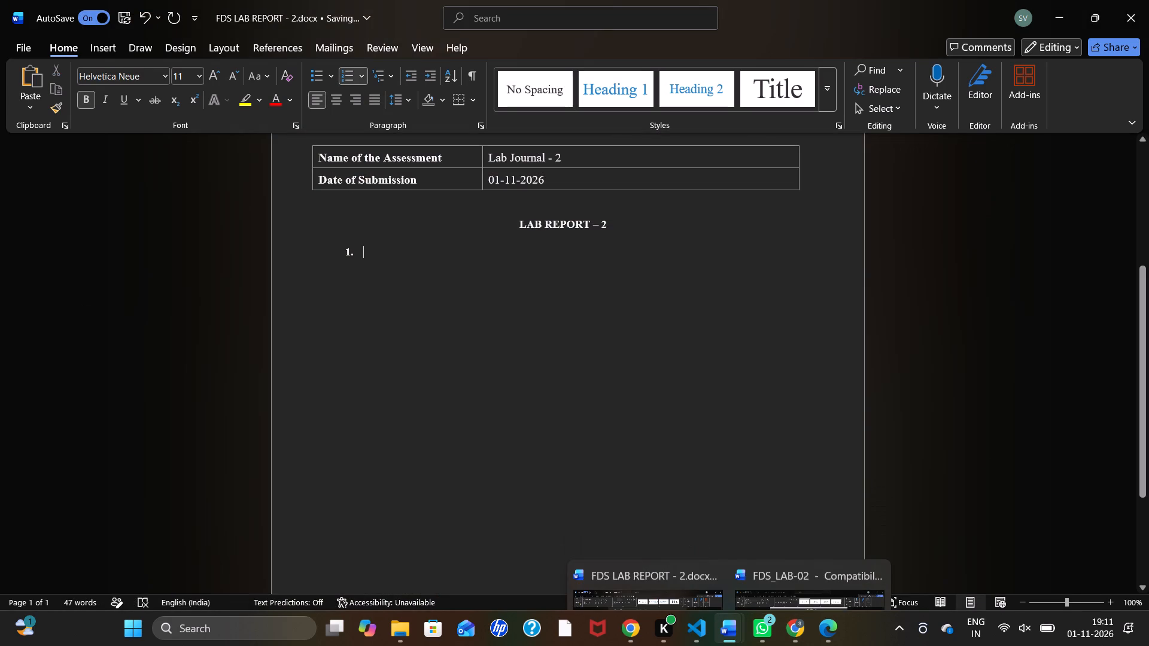
Enter "IMPORT LIBRARIES:" as list item 1 and add an unnumbered blank line below it.
type("IN")
key("BackSpace")
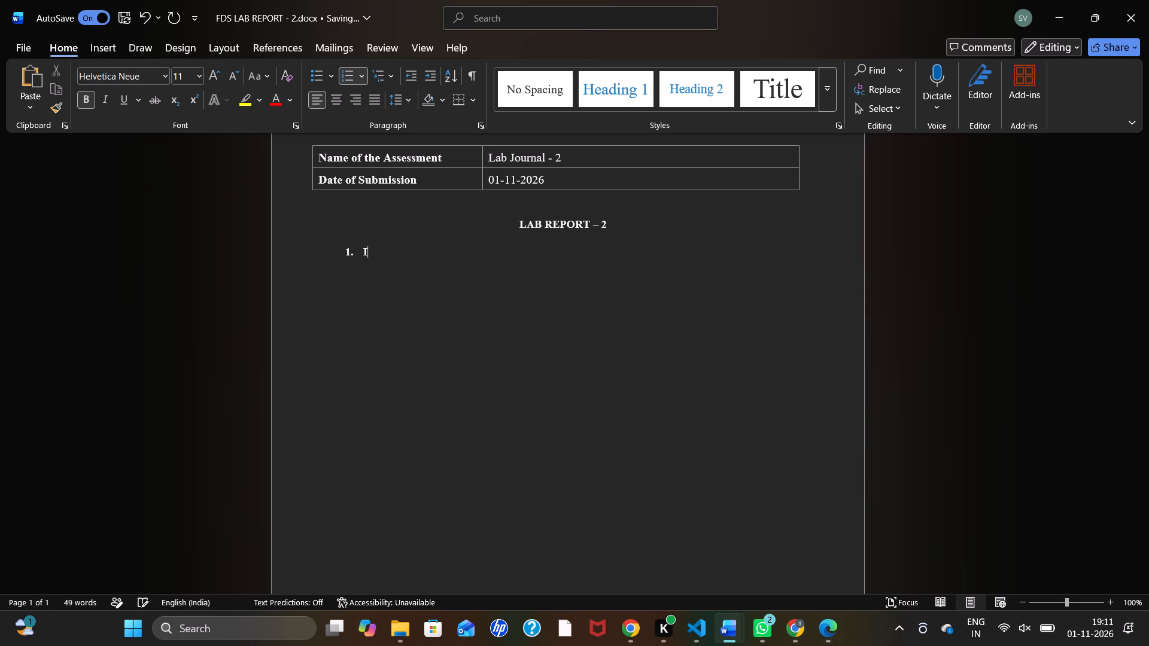
type("MPORT LI")
type("ABRA")
key("BackSpace")
key("BackSpace")
key("BackSpace")
key("BackSpace")
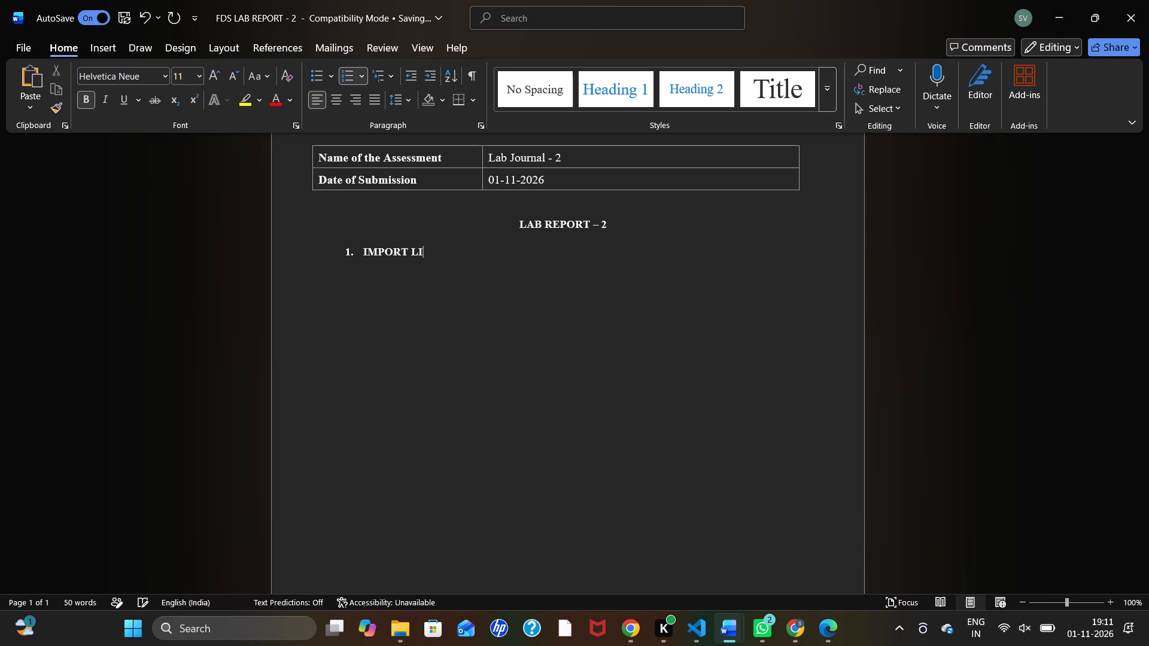
key("BackSpace")
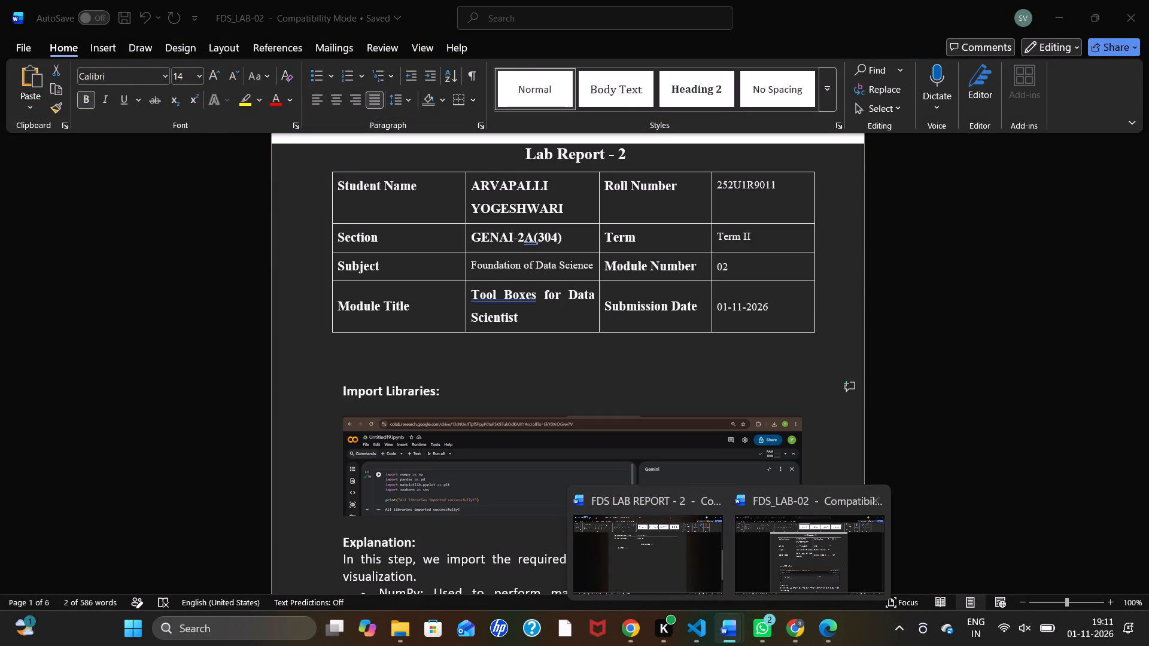
type("IBR")
key("a")
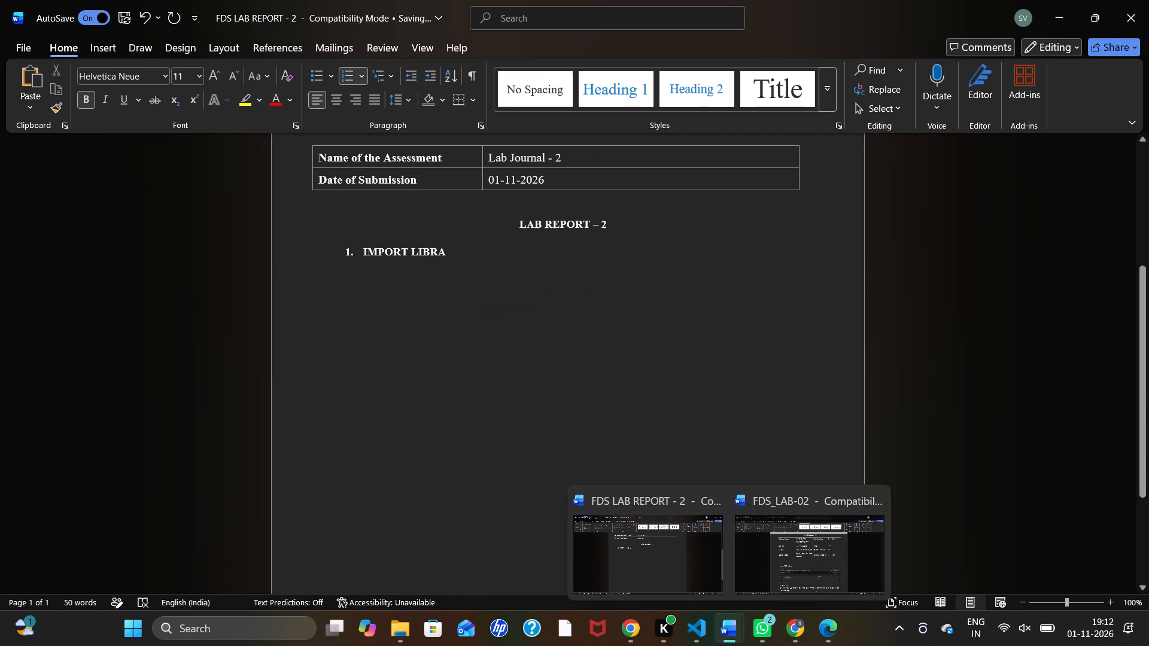
key("BackSpace")
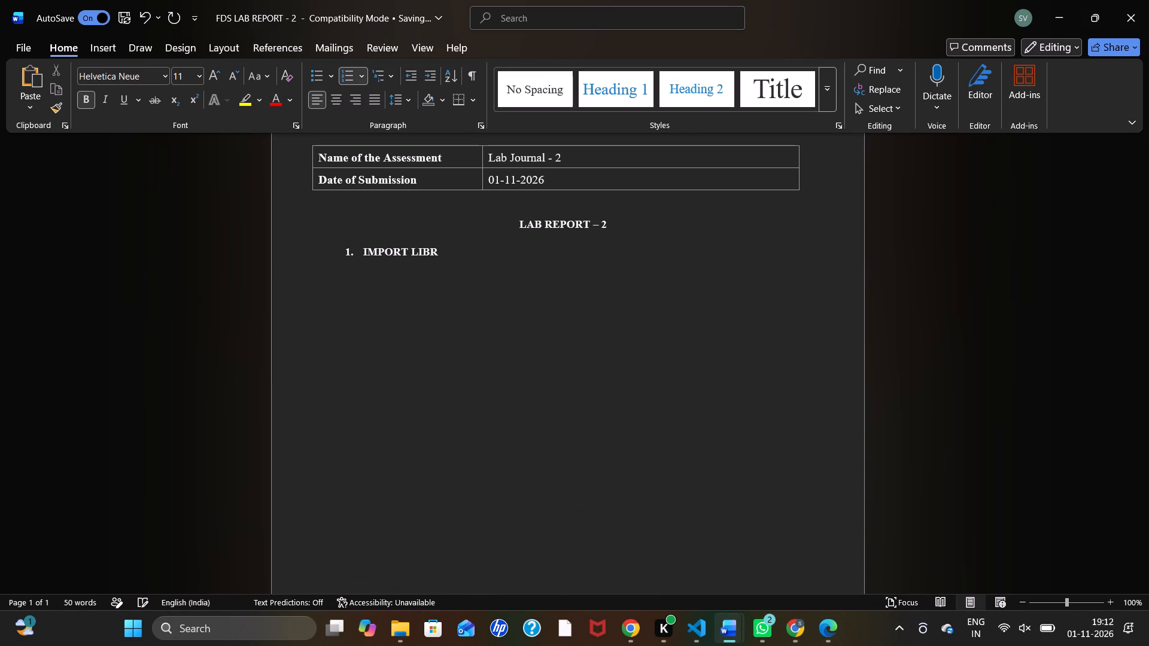
type("ARIES")
type(":")
key("space")
key("Return")
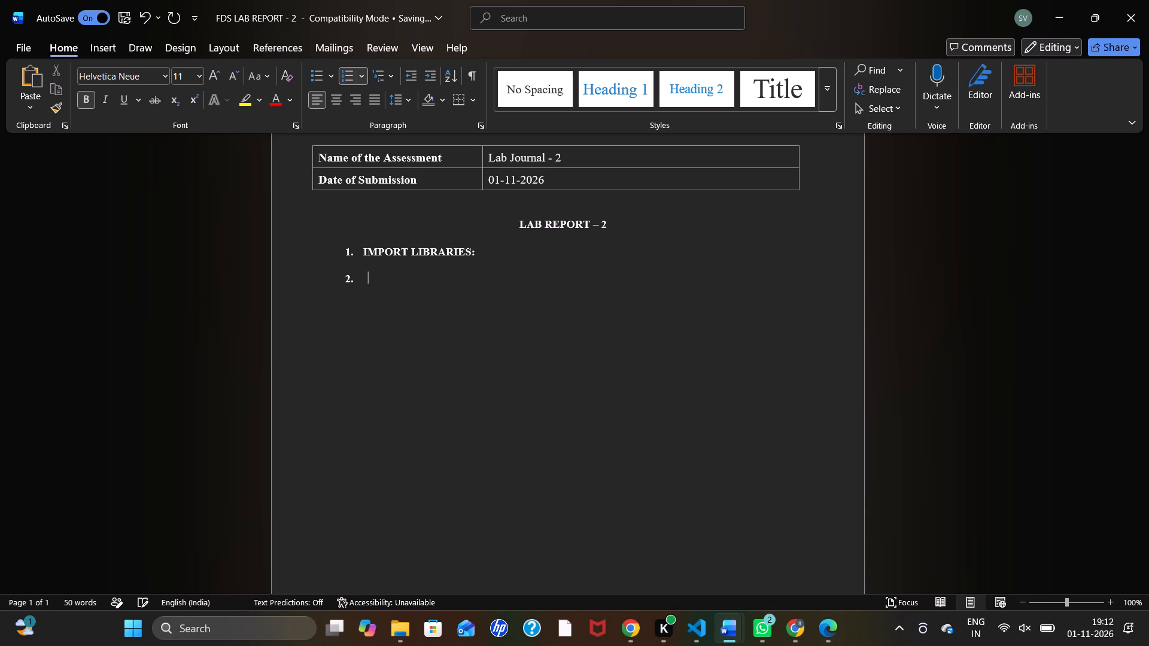
key("BackSpace")
key("BackSpace")
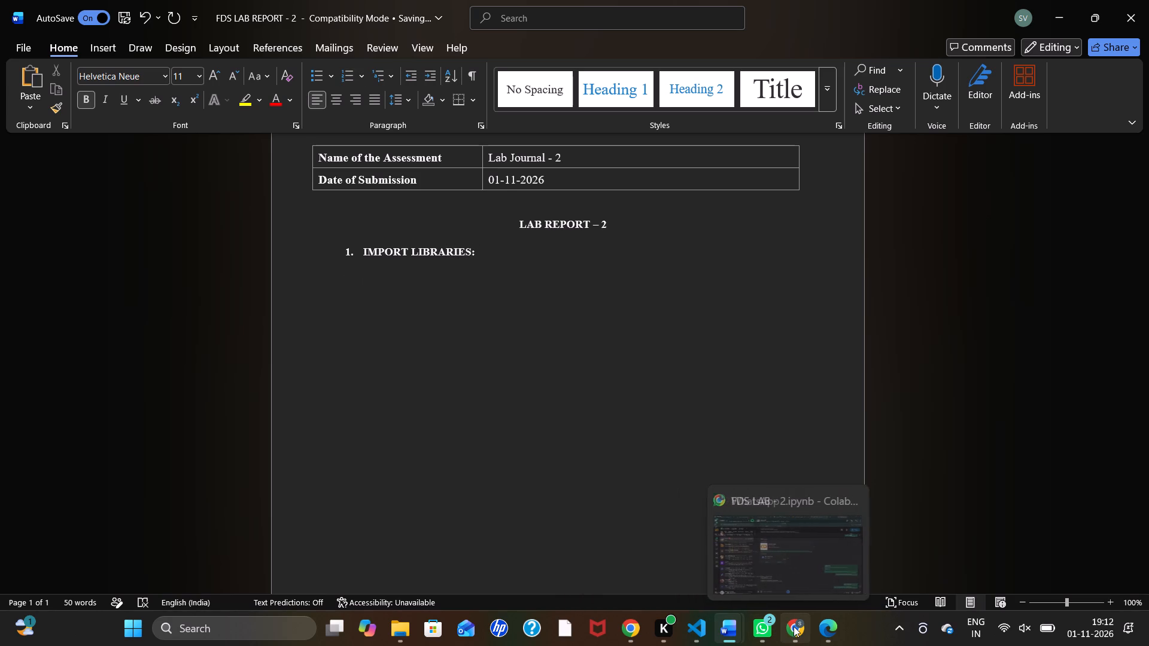
Switch to the FDS LAB - 2.ipynb Colab notebook in Chrome and run the first cell that imports the libraries.
left_click(794, 569)
scroll(294, 373, "up", 14)
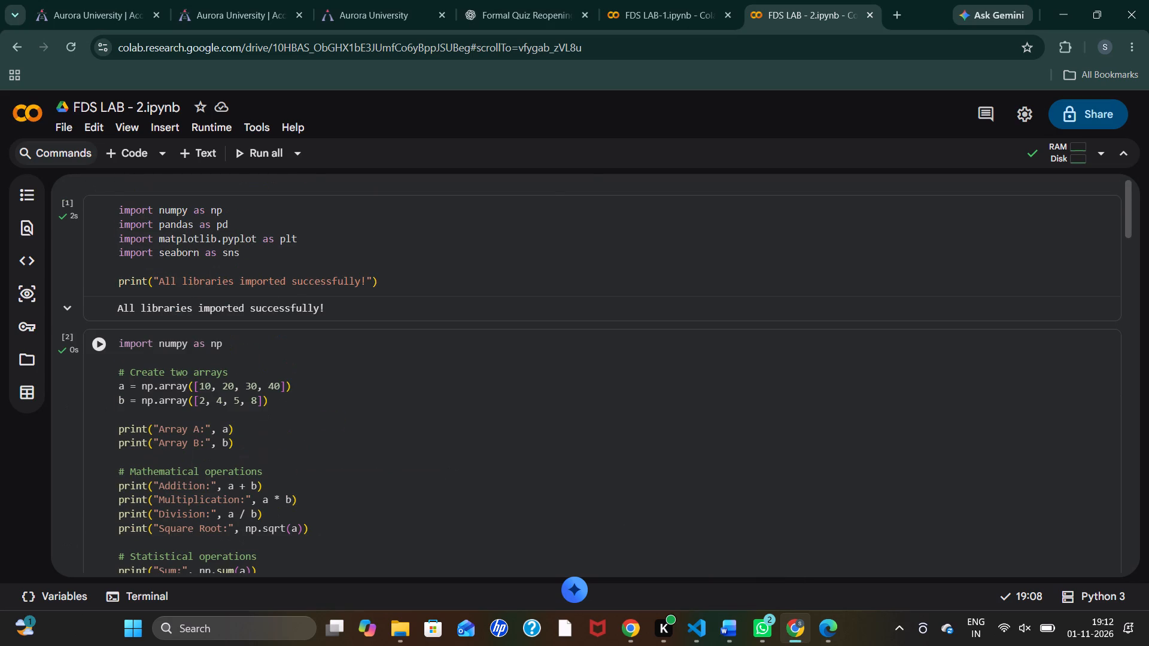
left_click(103, 210)
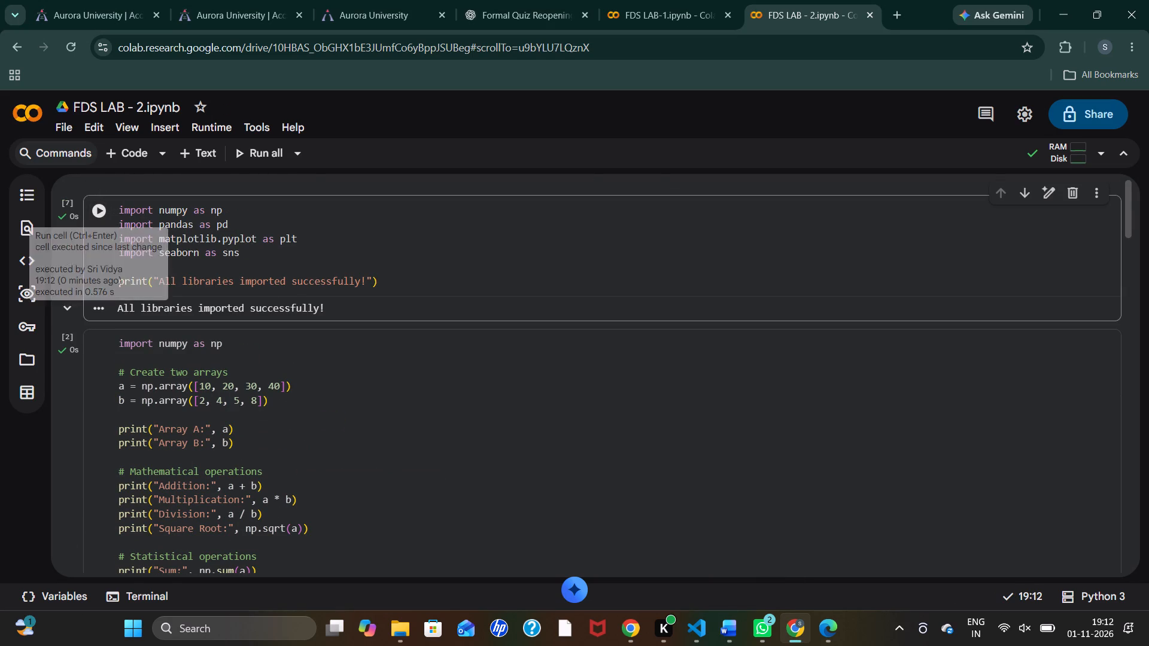
Capture a screenshot of the notebook area from its title down through the first cell's output, across the full width.
key("Print")
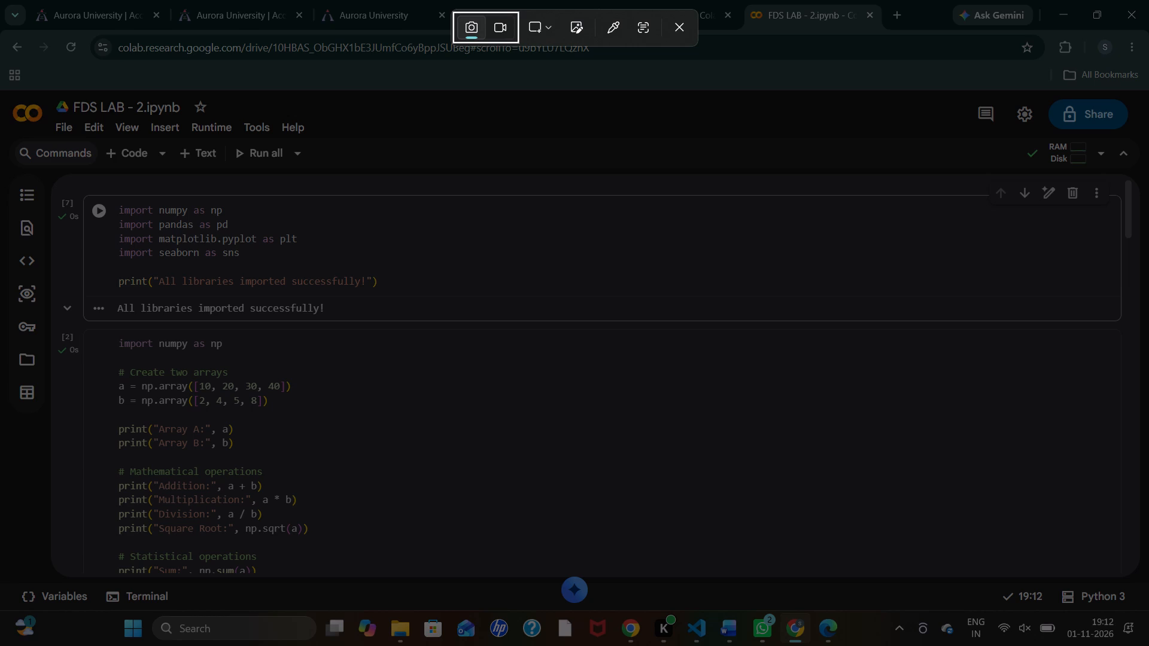
left_click_drag(0, 89, 604, 306)
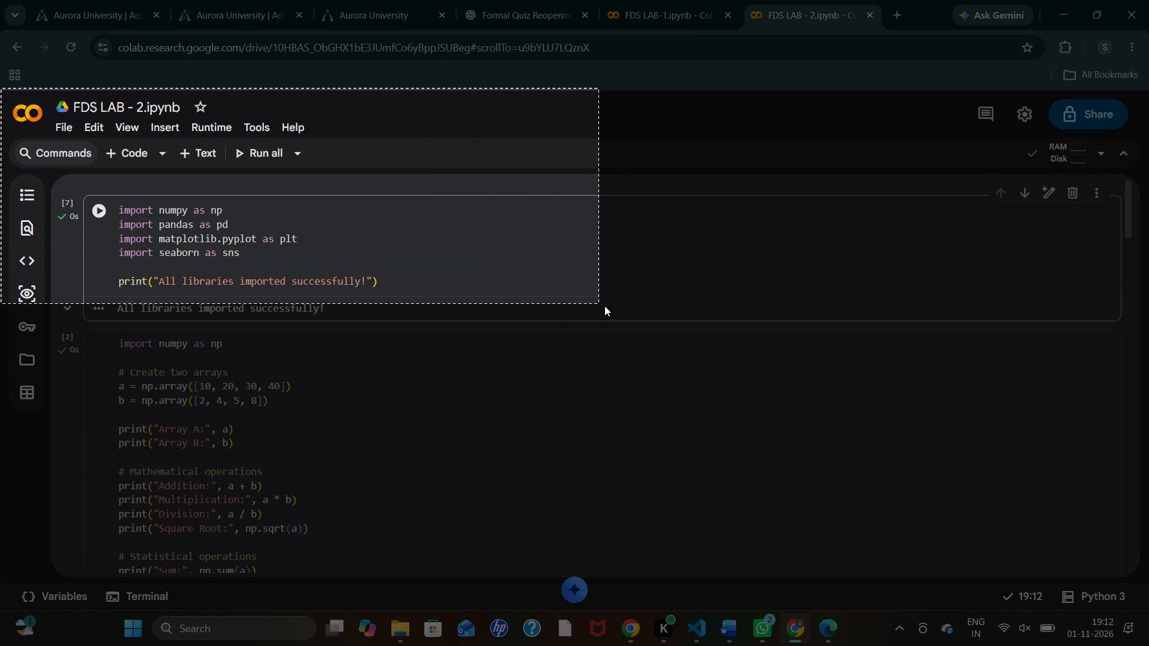
left_click_drag(604, 306, 805, 325)
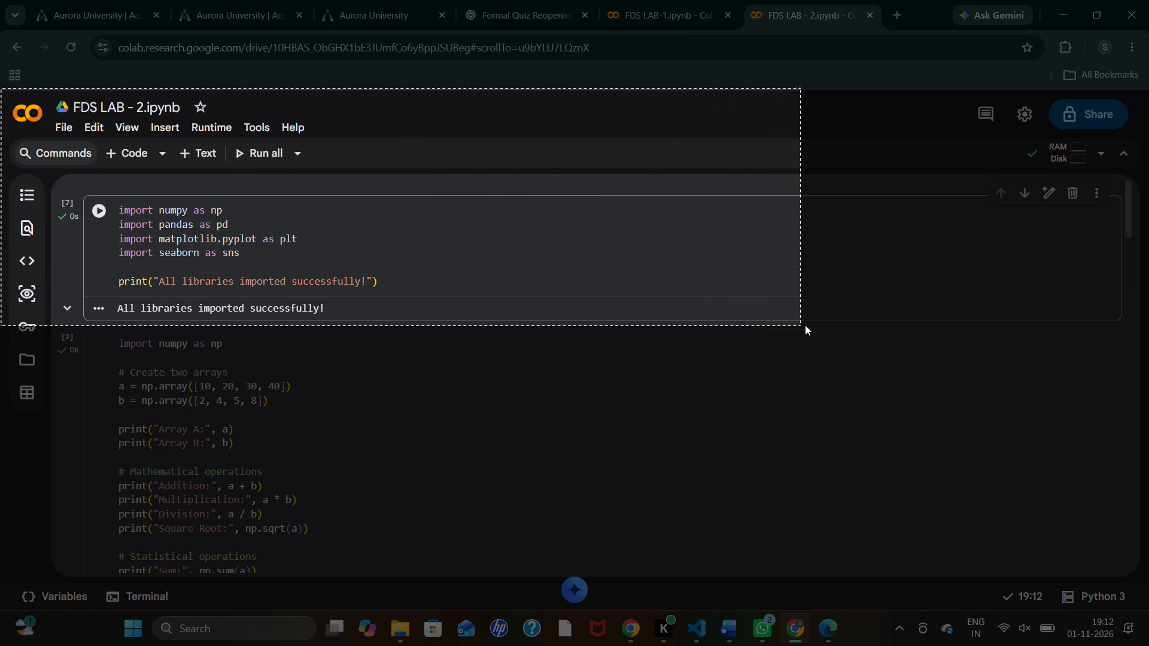
left_click_drag(805, 325, 1005, 325)
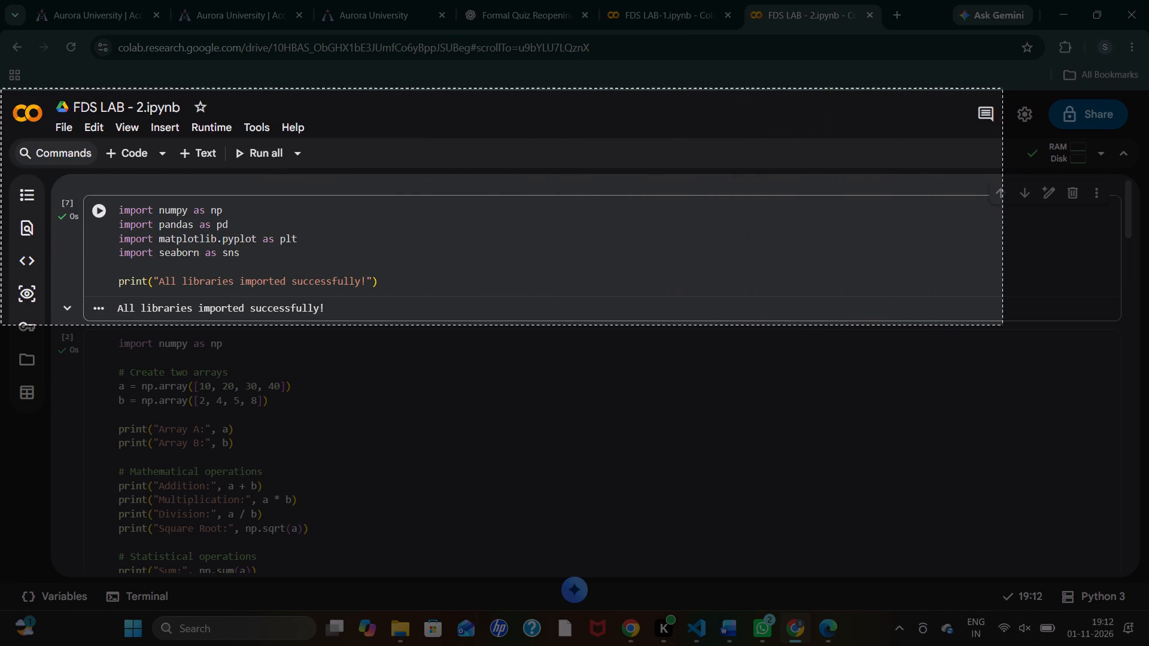
left_click_drag(1005, 325, 1148, 323)
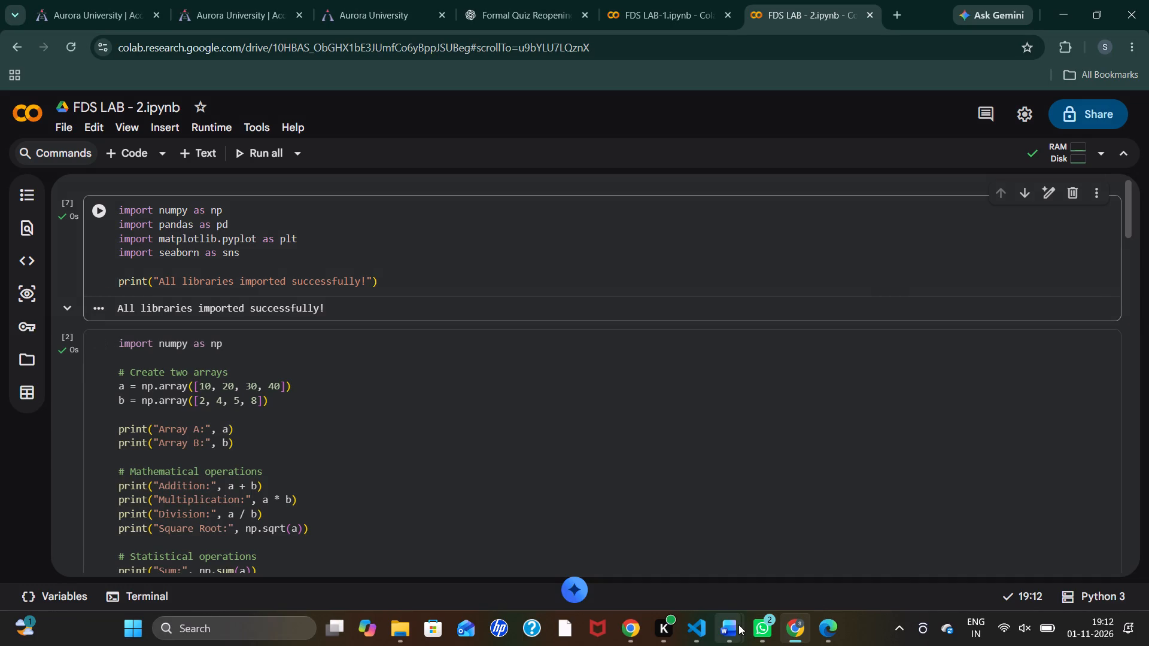
Switch to the FDS LAB REPORT - 2 document in Word, paste the screenshot under "IMPORT LIBRARIES:" and add a blank line below it.
left_click(878, 525)
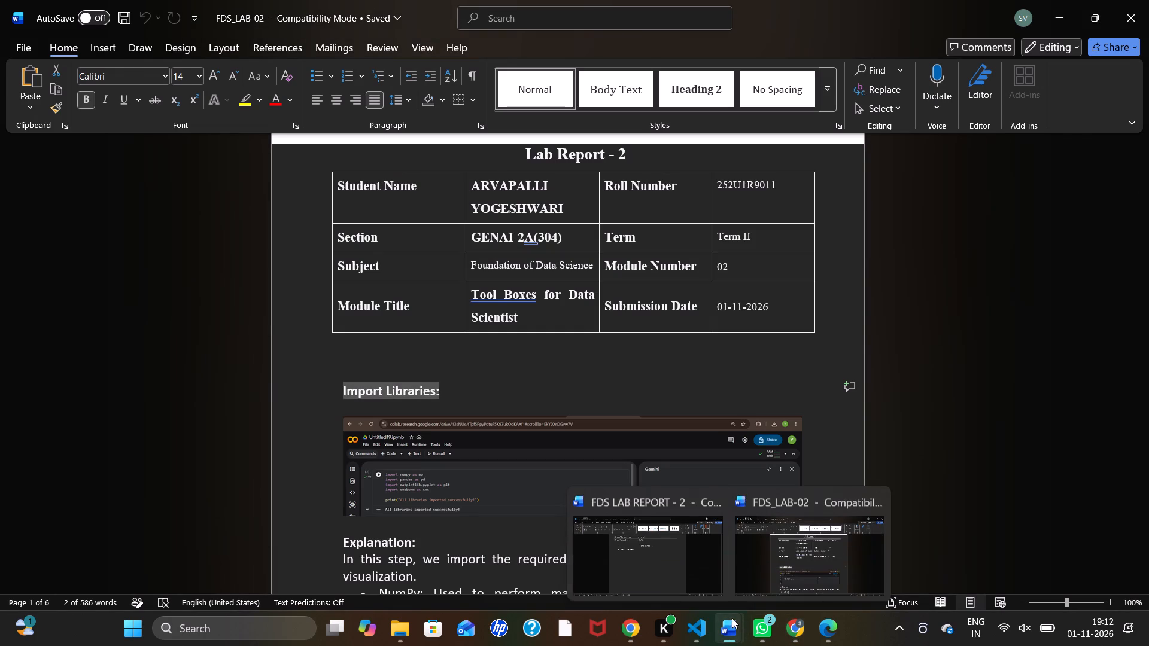
left_click(667, 578)
key("ctrl+v")
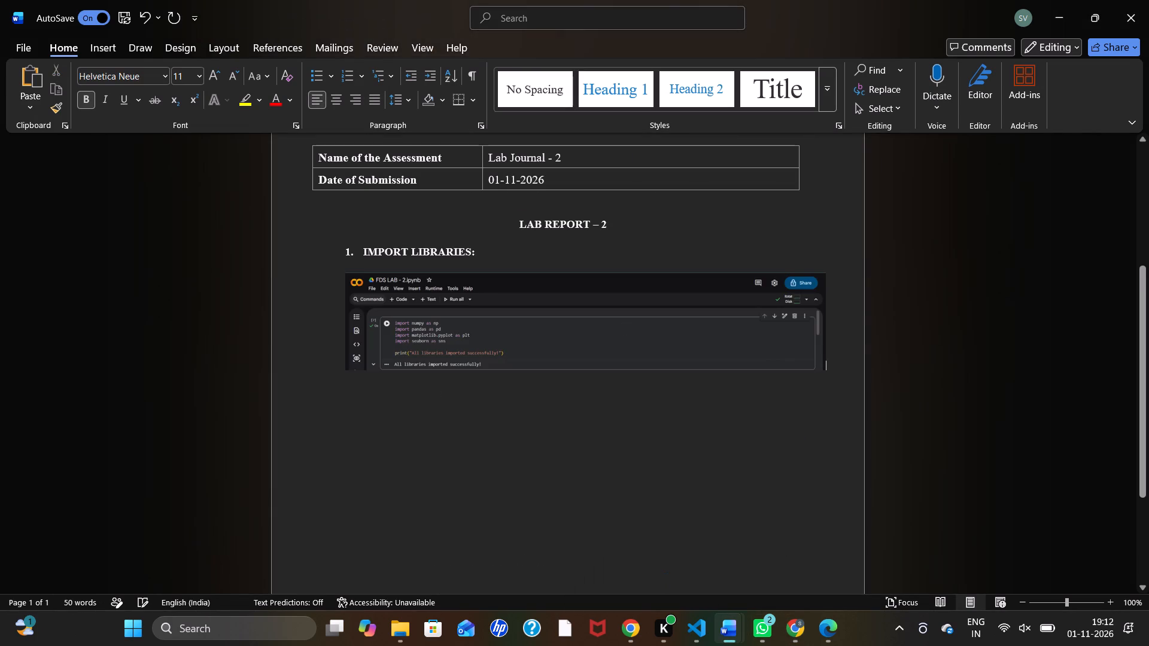
key("Return")
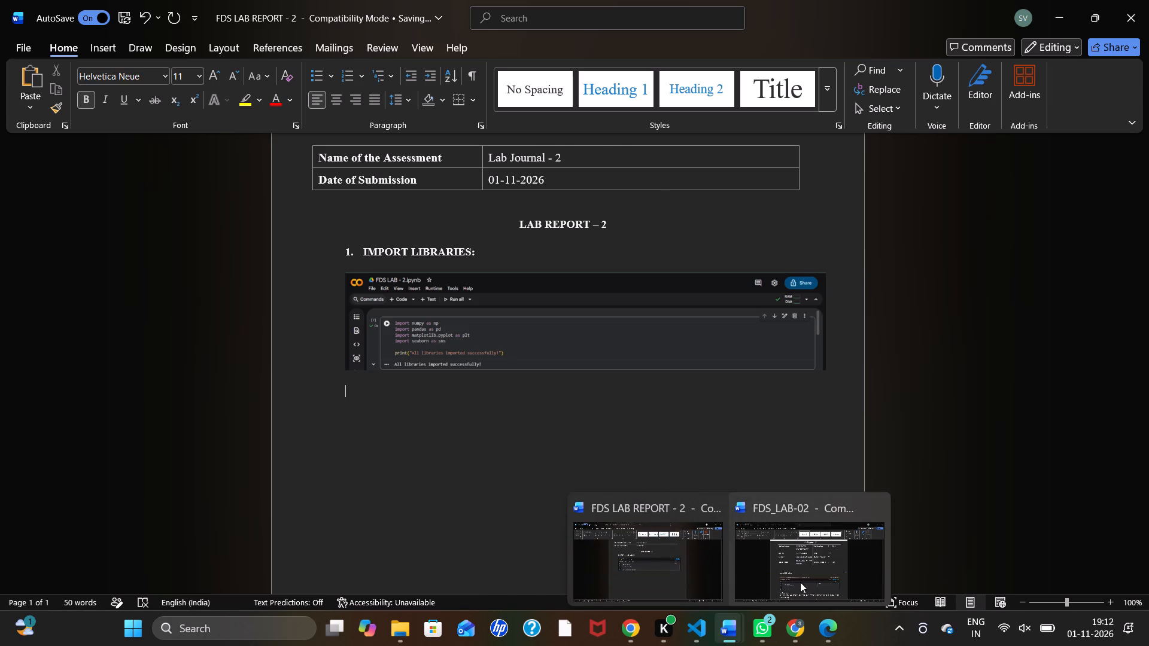
Copy the Import Libraries explanation, from "Explanation:" through the Purpose line, from FDS_LAB-02 and paste it below the screenshot in FDS LAB REPORT - 2.
left_click(807, 574)
scroll(564, 421, "down", 2)
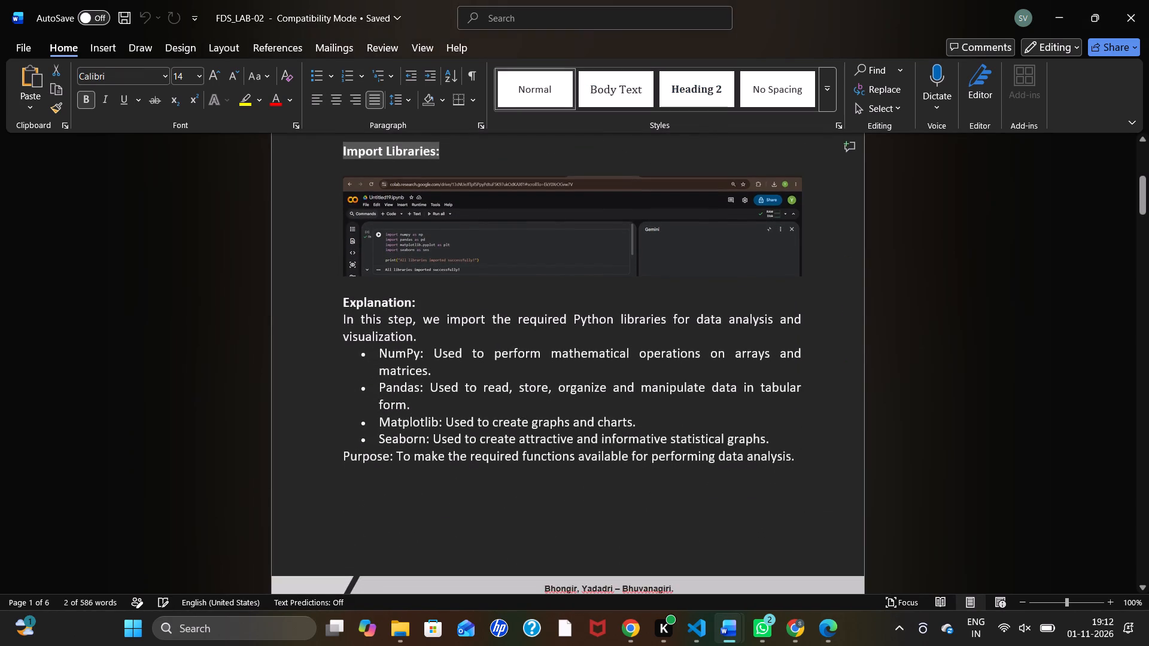
scroll(351, 308, "down", 3)
scroll(351, 308, "up", 2)
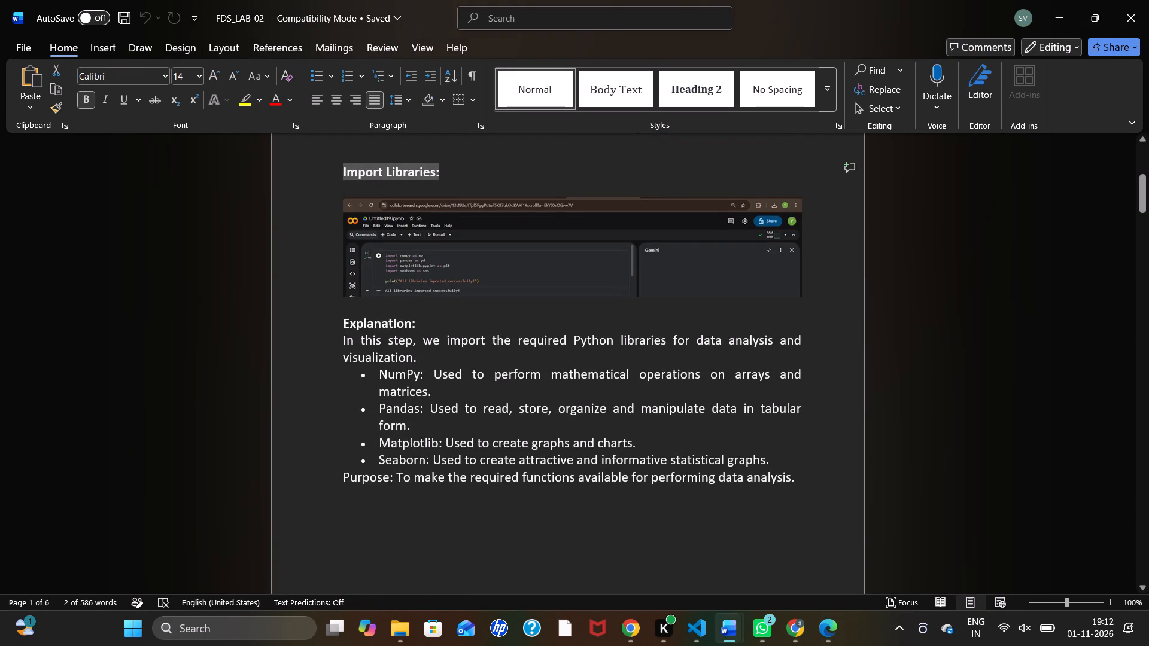
left_click_drag(341, 322, 724, 516)
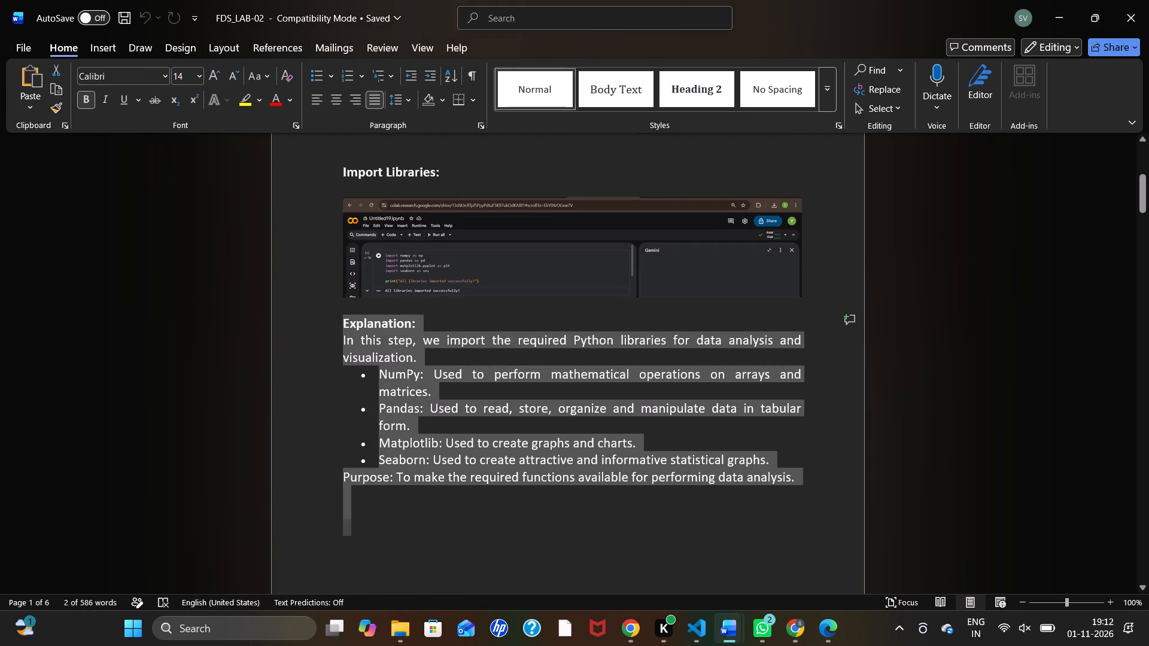
left_click_drag(724, 516, 734, 516)
key("ctrl+c")
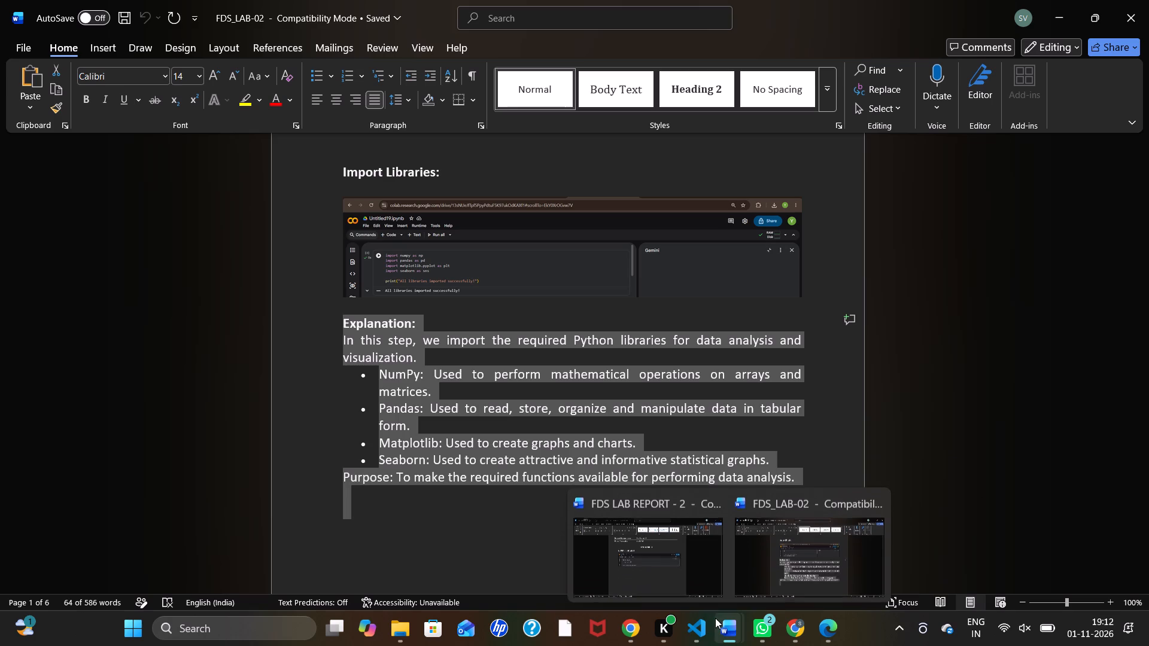
left_click(797, 581)
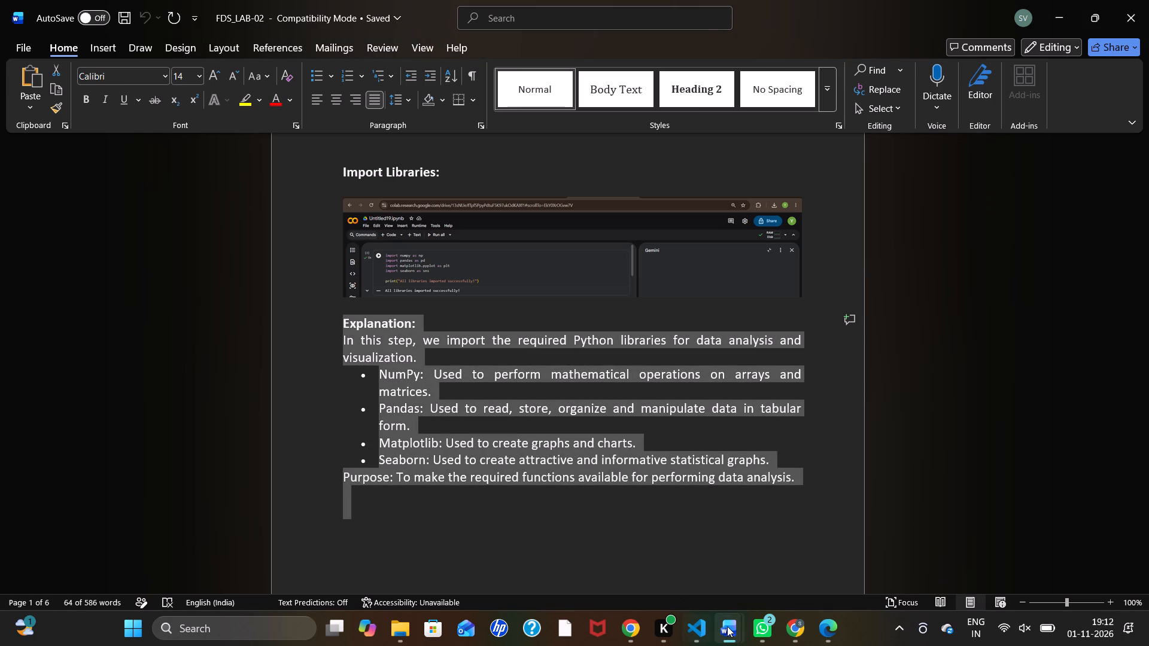
left_click(693, 593)
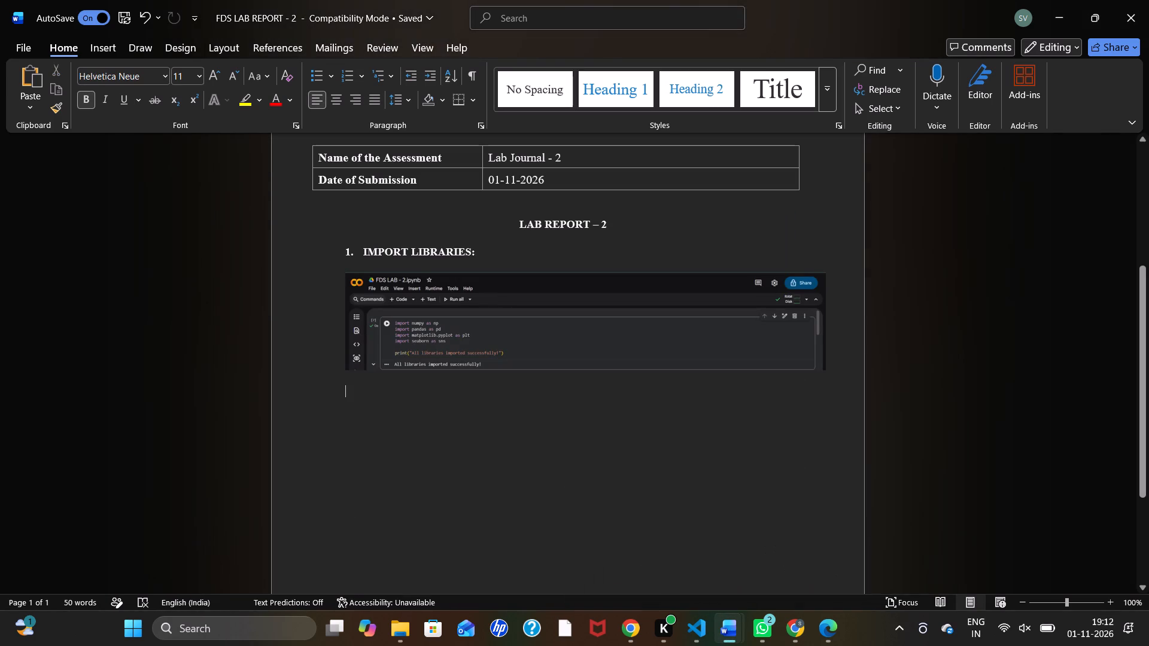
key("ctrl+v")
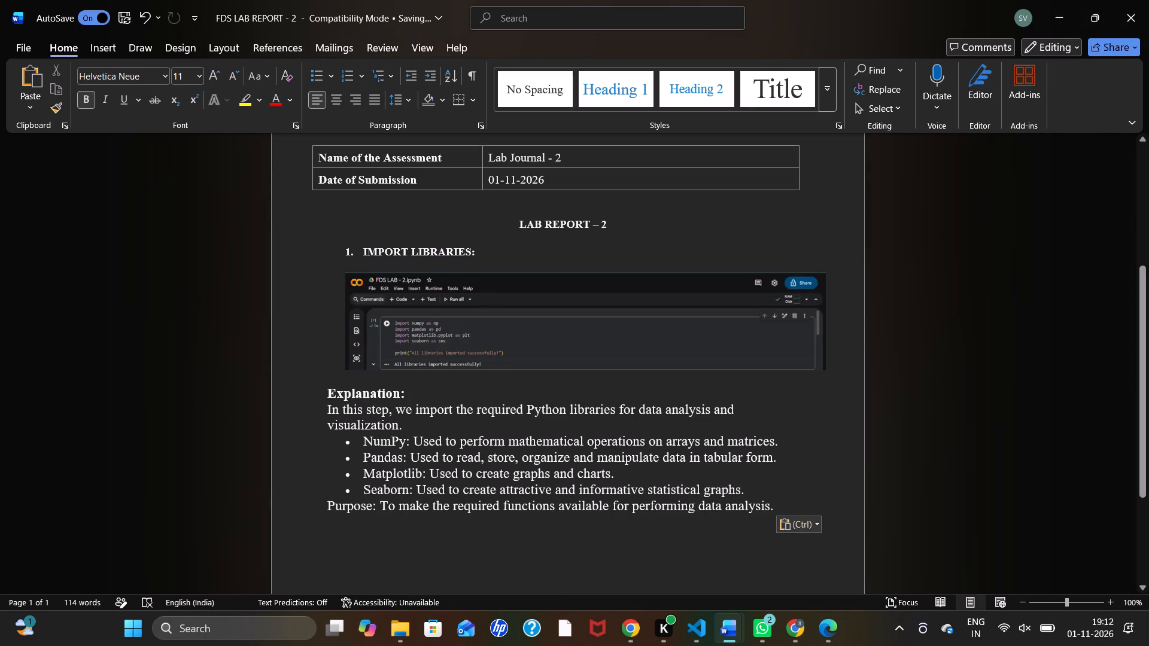
Set the explanation text below the "Explanation:" heading, through the Purpose line, to font size 12.
left_click_drag(329, 410, 573, 528)
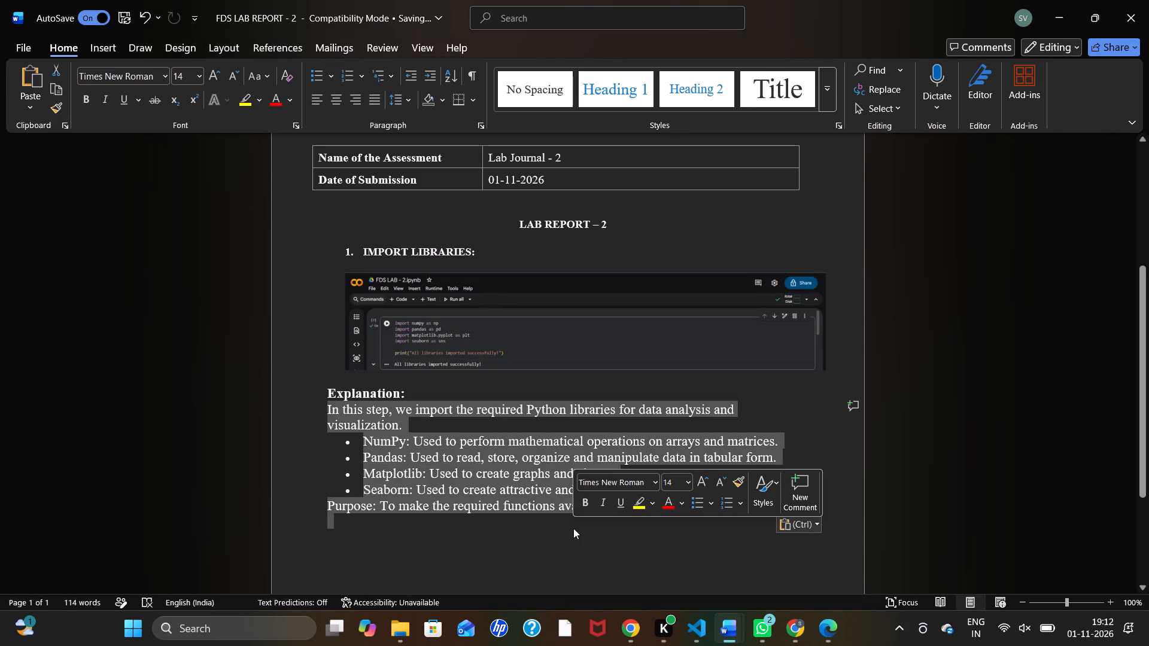
left_click(684, 486)
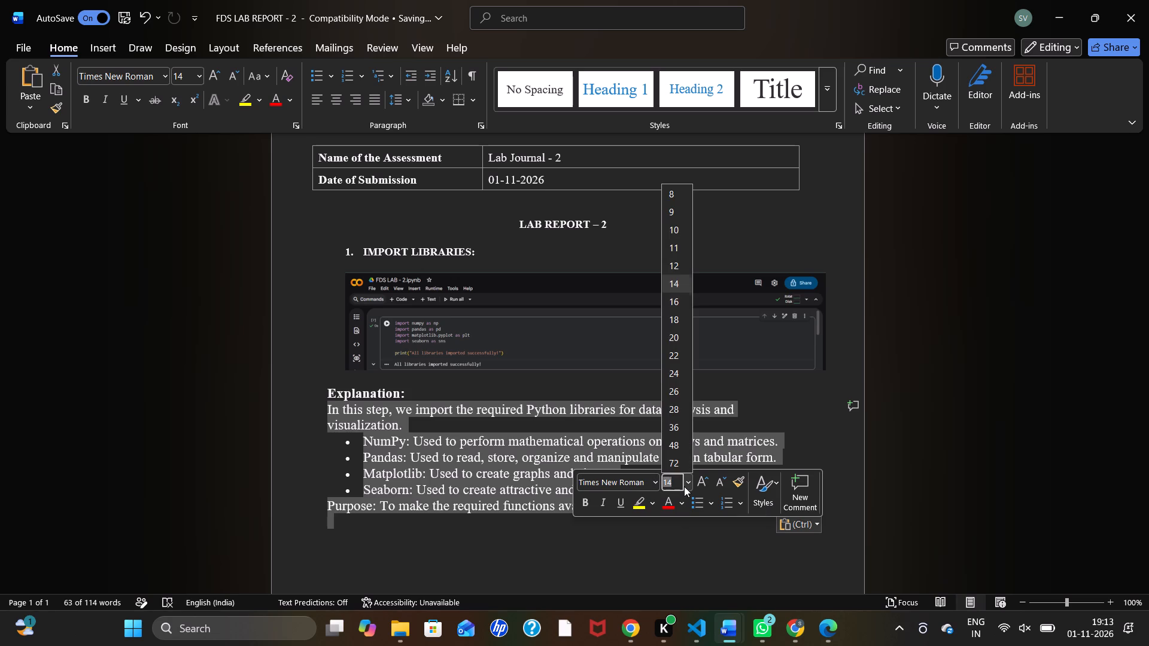
left_click(670, 270)
Enter "2, NumPy Maths" on the empty line below the explanation, taking the section title from the FDS_LAB-02 sample.
scroll(557, 391, "down", 2)
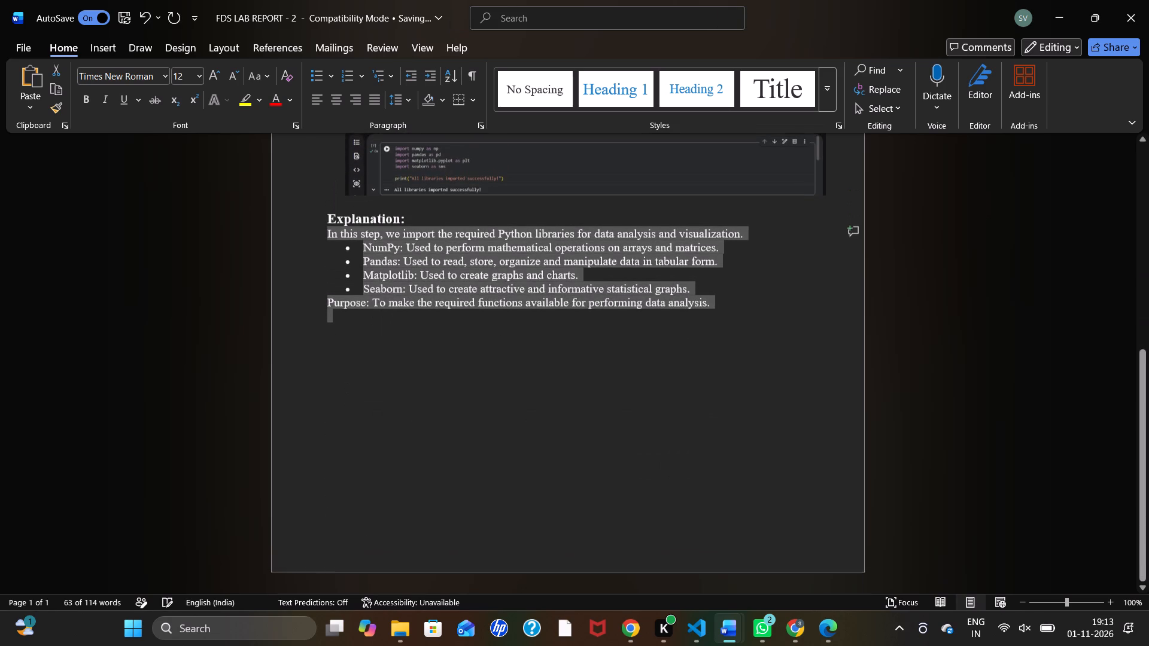
left_click(761, 336)
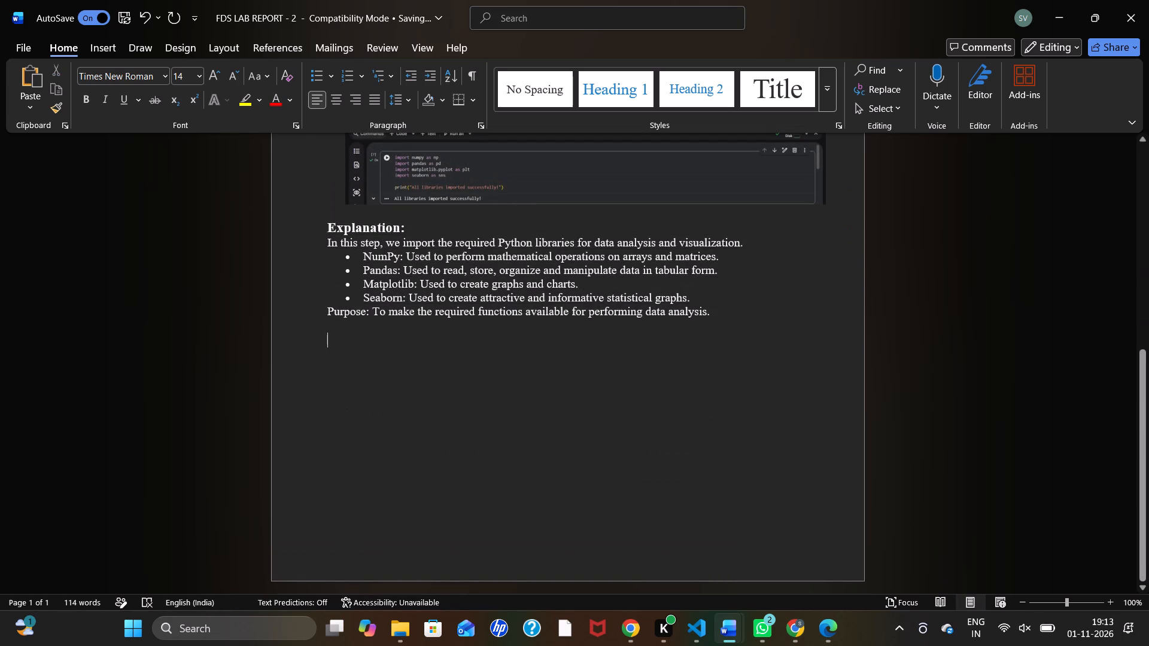
type("2,")
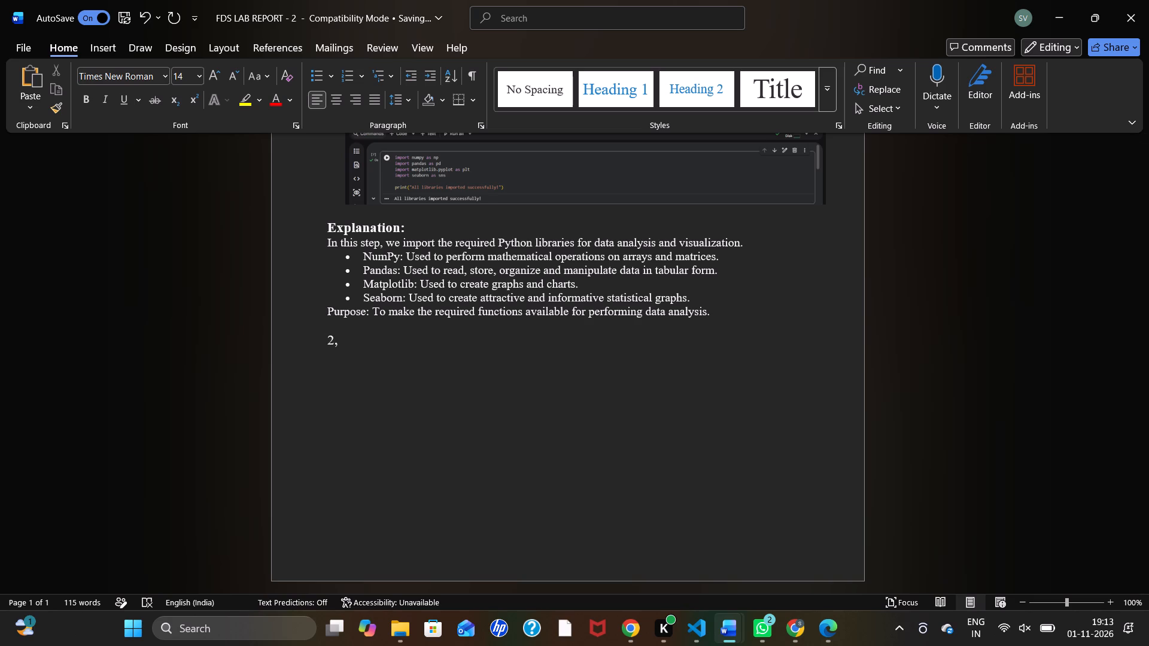
key("space")
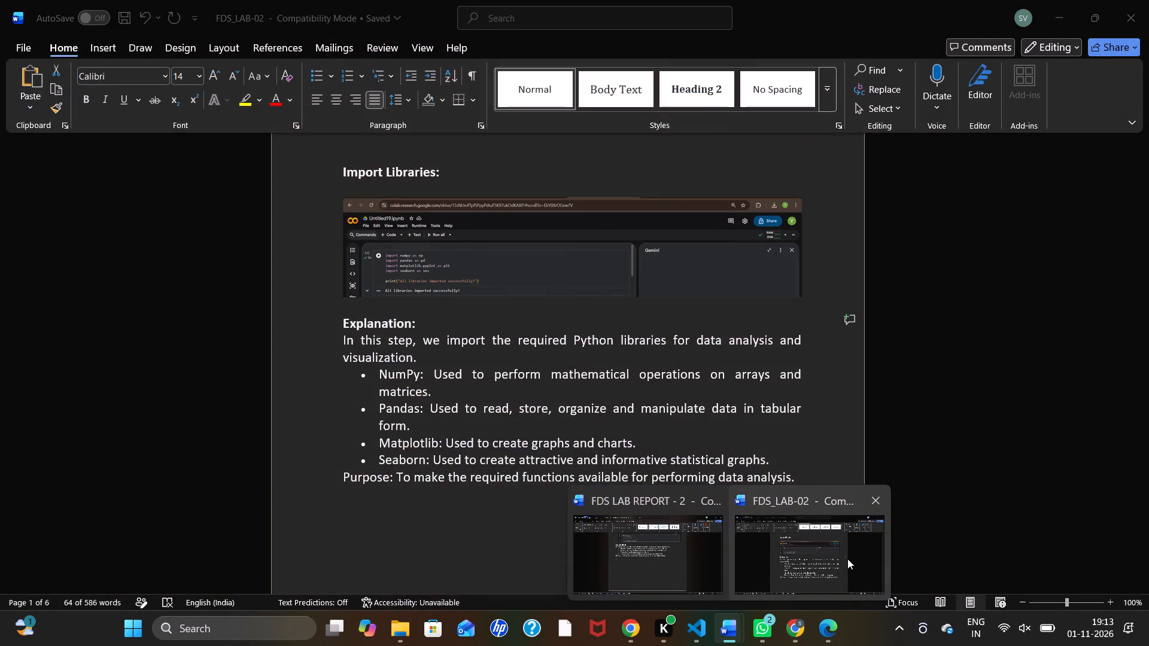
left_click(847, 559)
scroll(642, 432, "down", 4)
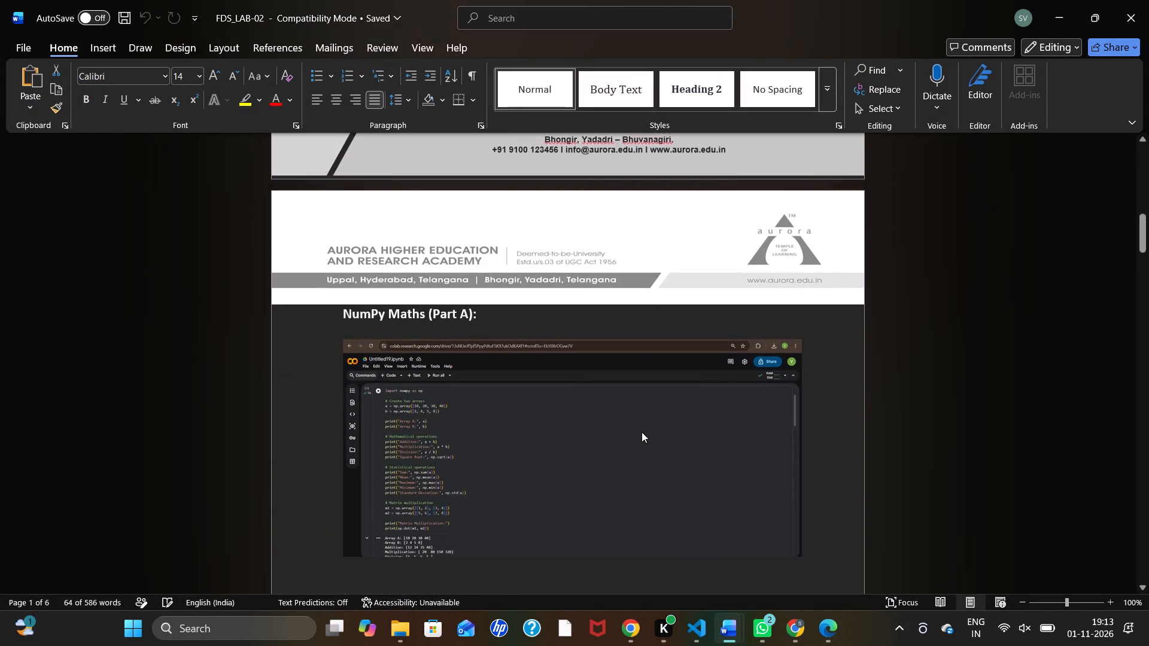
scroll(642, 432, "down", 1)
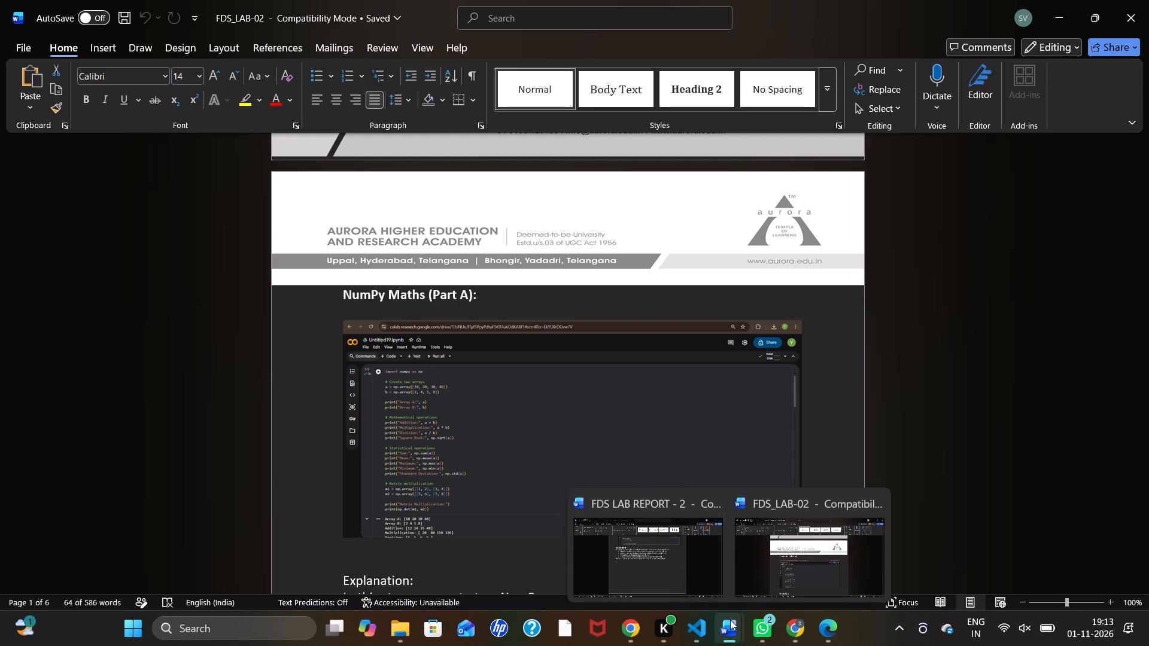
left_click(712, 575)
type("NUM")
key("BackSpace")
key("BackSpace")
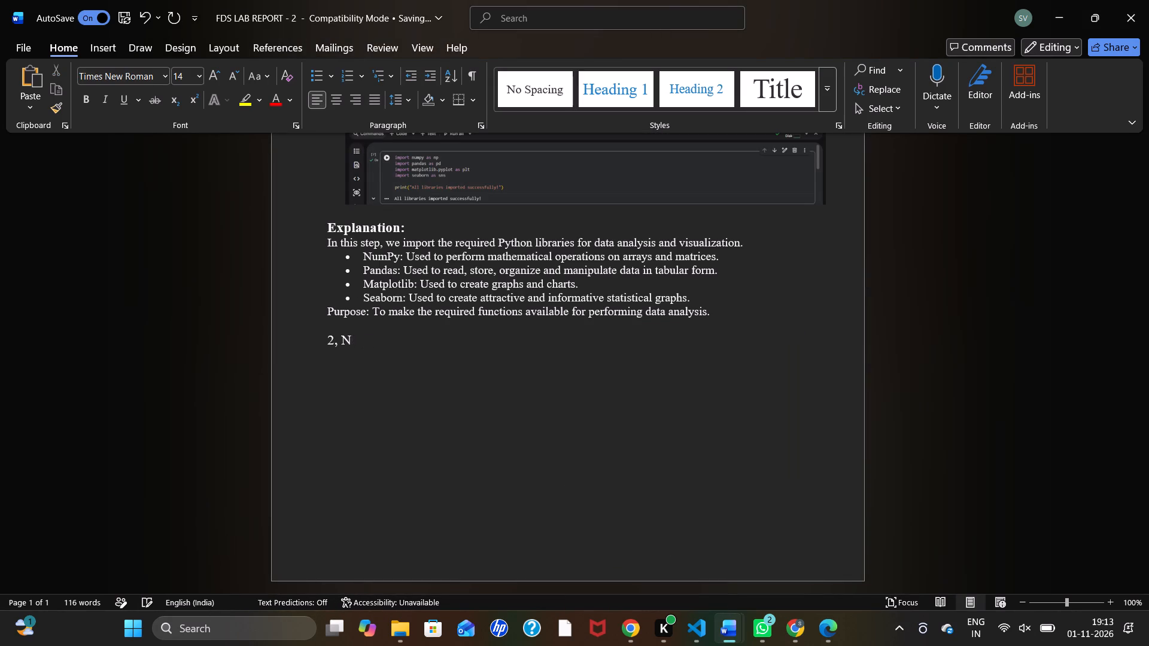
type("um")
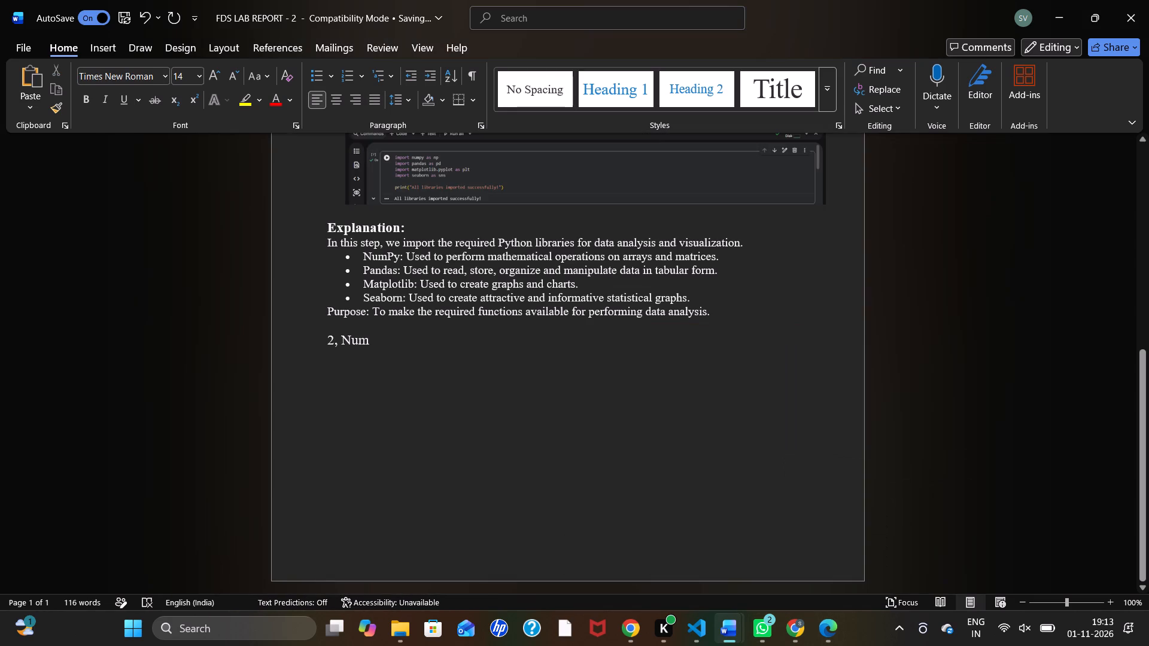
type("y m")
key("BackSpace")
type("Maths p")
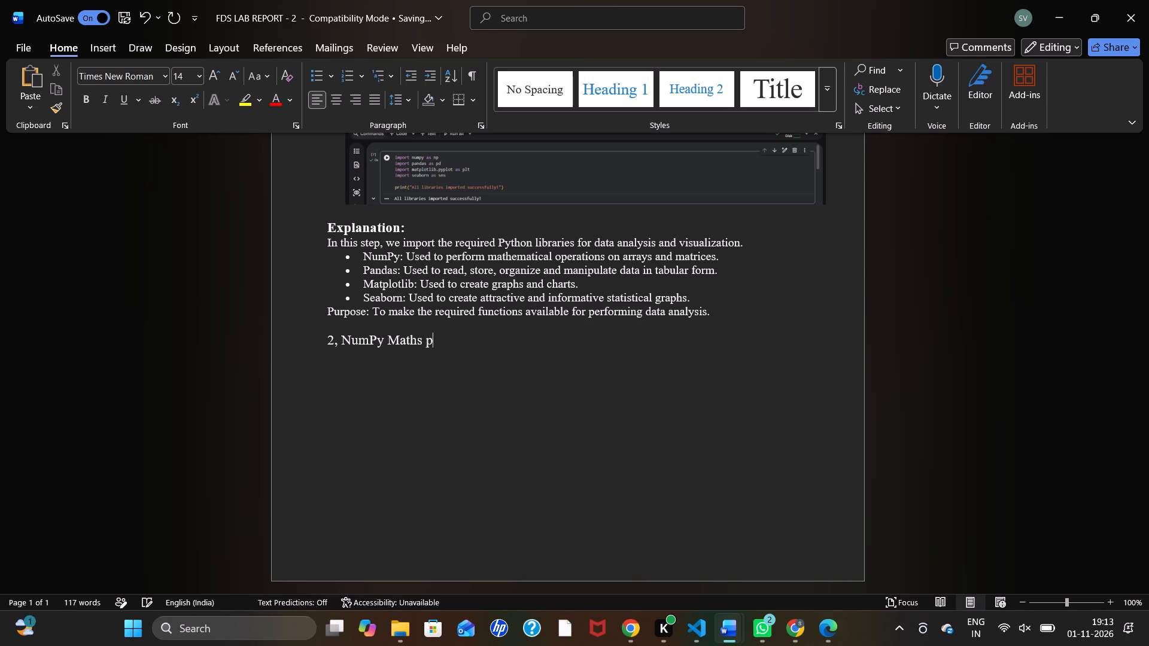
Complete the NumPy Maths heading with "(Part-A):".
key("BackSpace")
type("()")
key("Left")
type("part")
key("space")
key("BackSpace")
type("-")
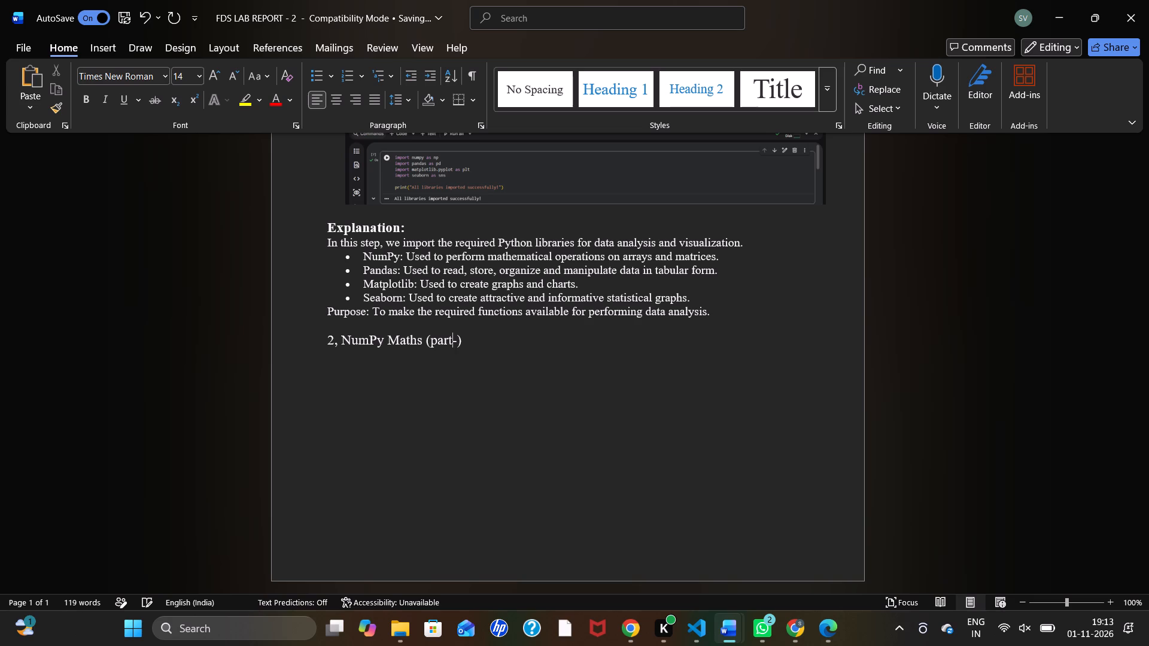
key("space")
key("BackSpace")
key("BackSpace")
key("BackSpace")
key("BackSpace")
key("BackSpace")
key("BackSpace")
type("Part")
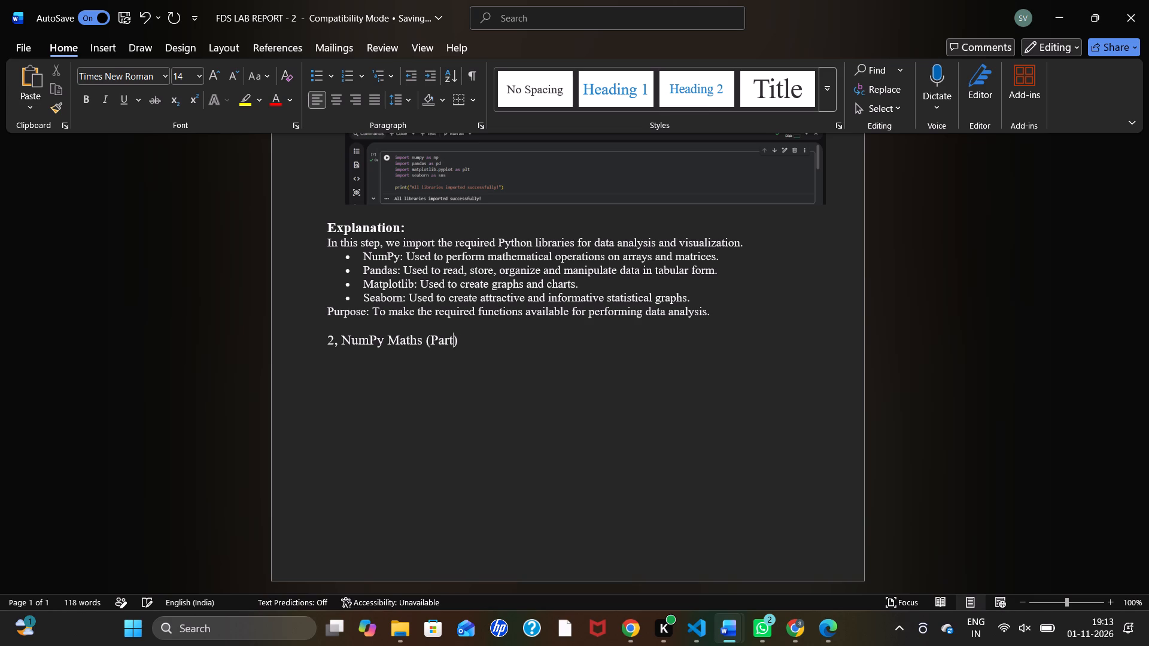
key("minus")
key("shift+a")
left_click(511, 354)
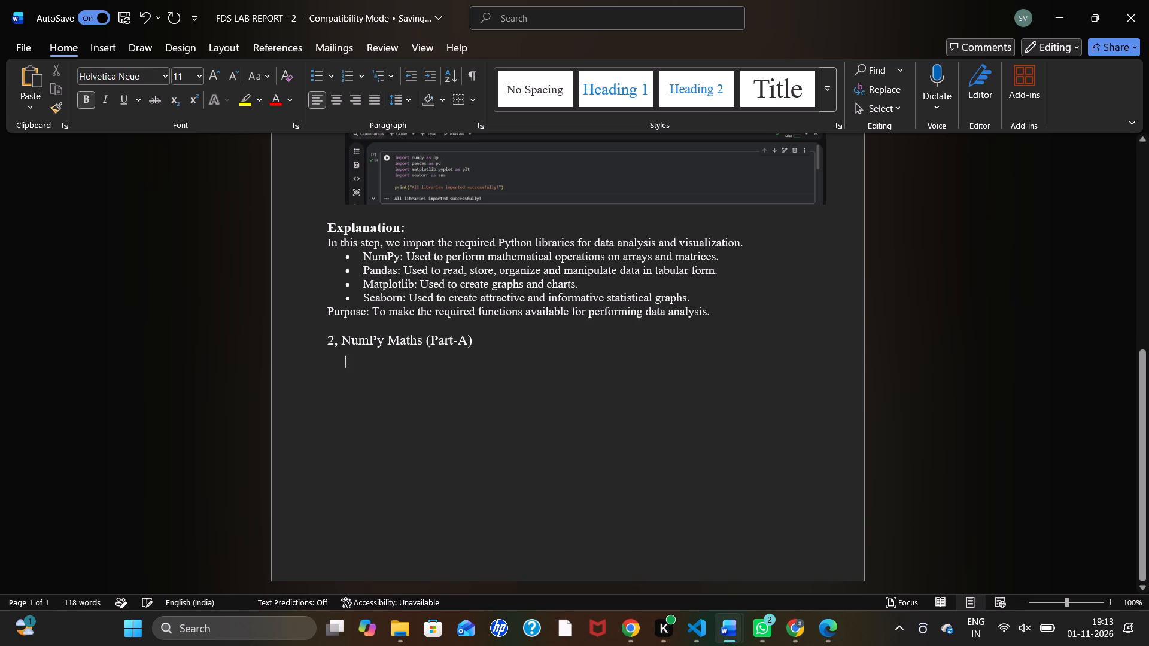
left_click(505, 345)
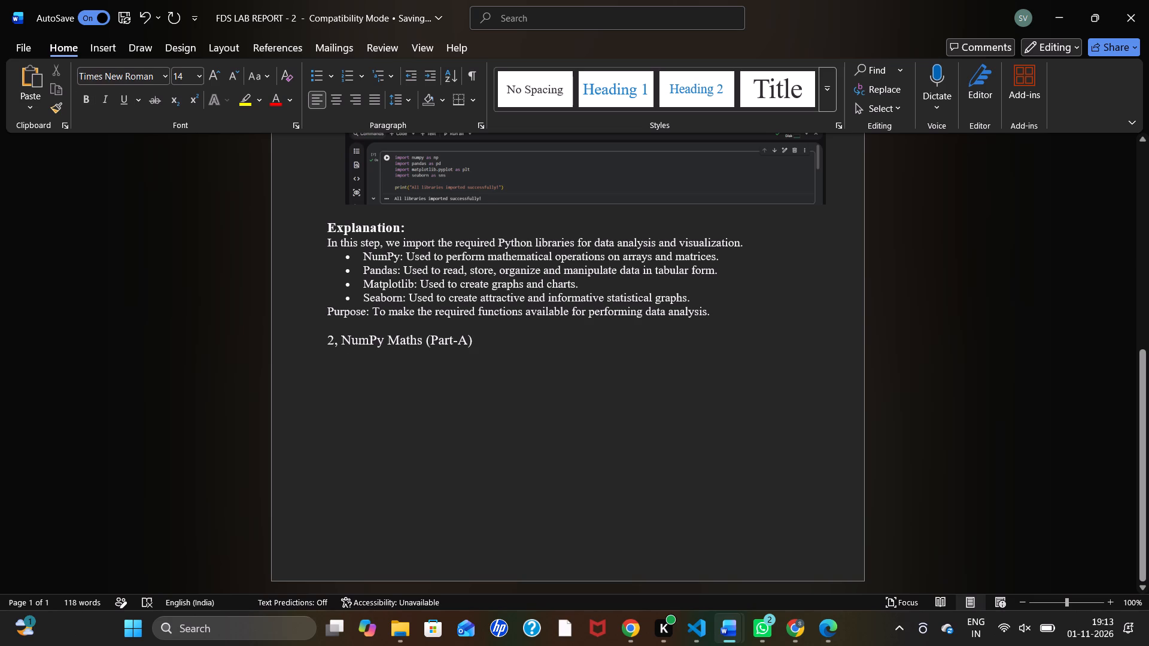
key("shift+colon")
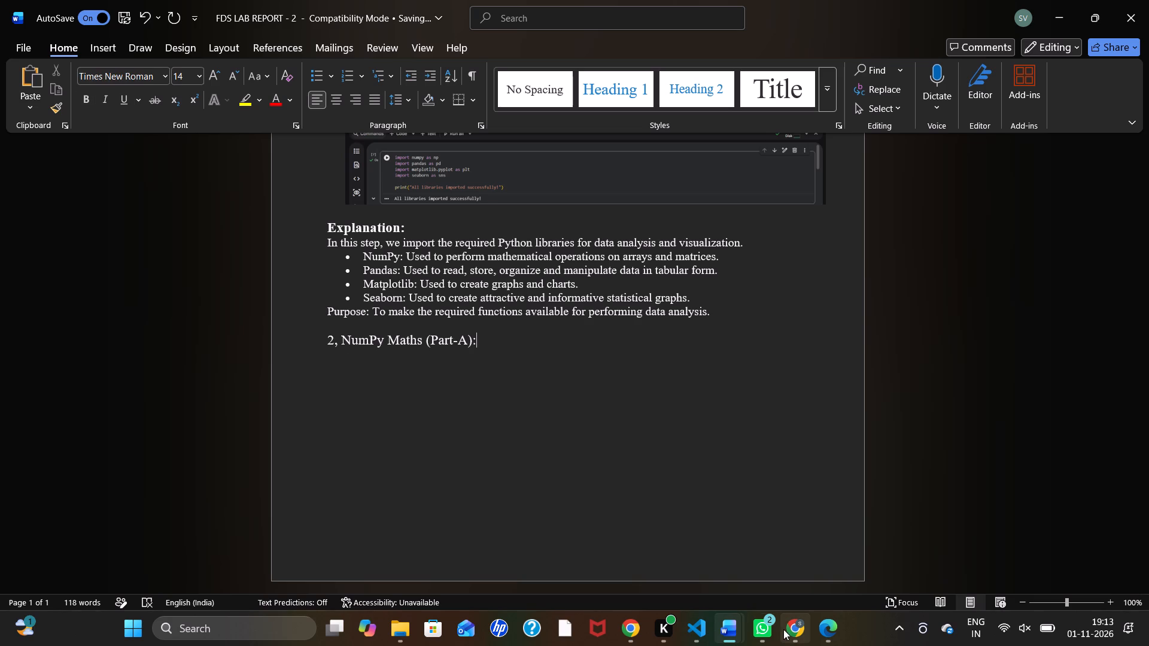
Switch to the FDS LAB - 2 Colab notebook and run the NumPy array operations cell.
left_click(796, 577)
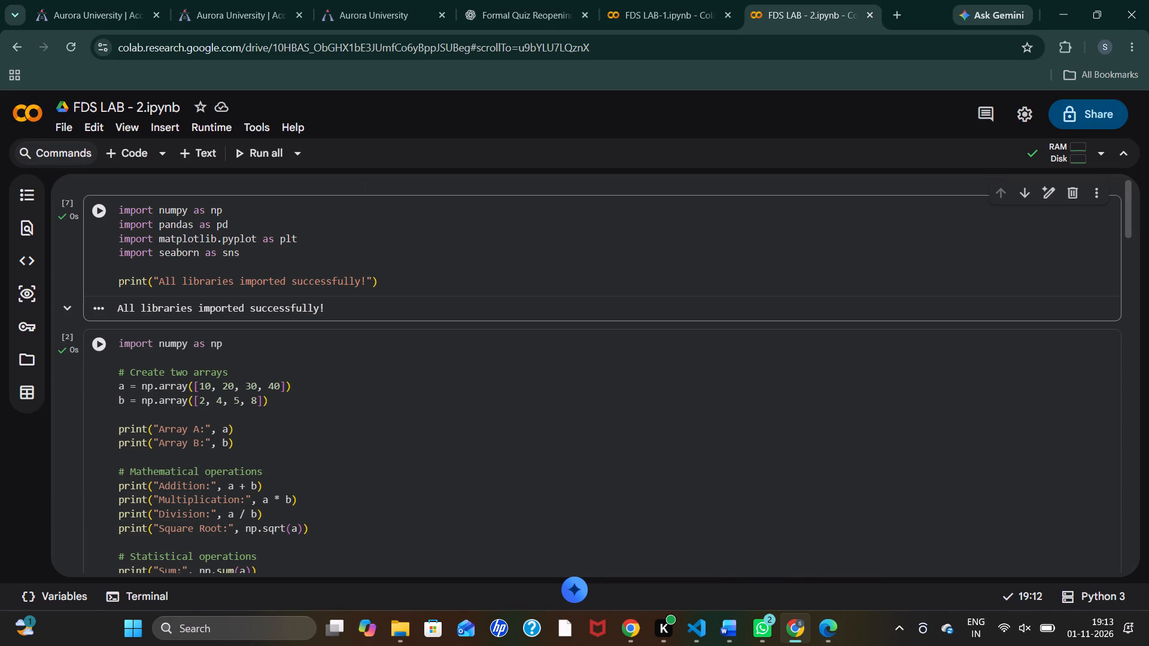
left_click(97, 354)
Capture a full-width screenshot of the notebook from the Colab header down, showing the NumPy cell's code from its import line.
scroll(284, 398, "down", 1)
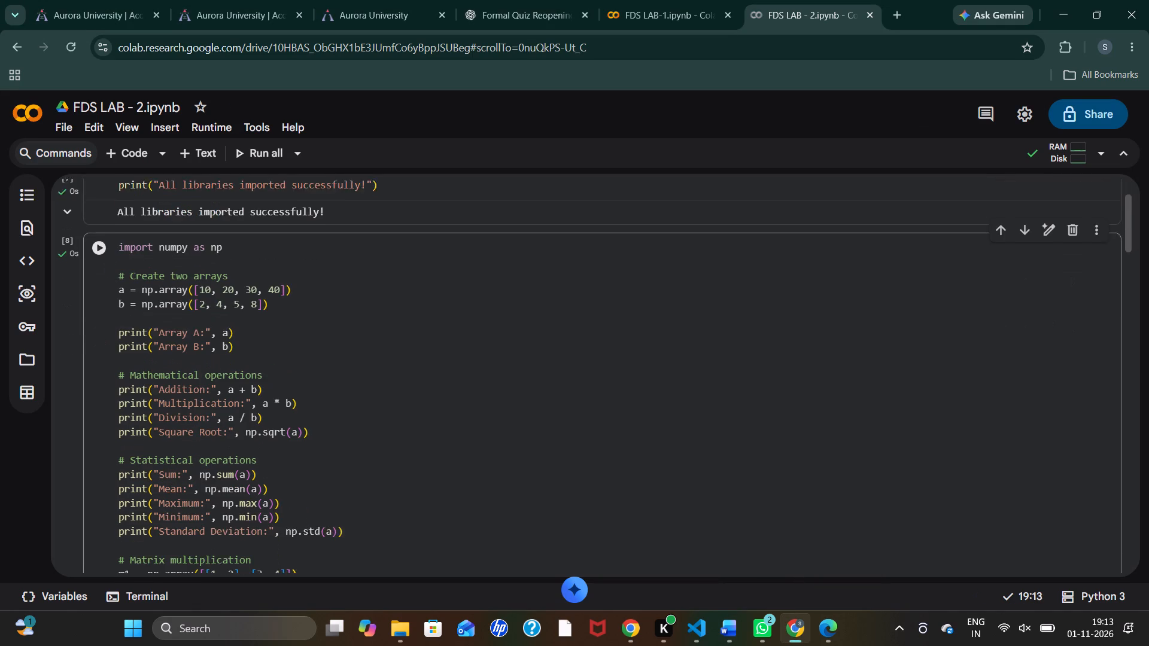
scroll(284, 398, "down", 4)
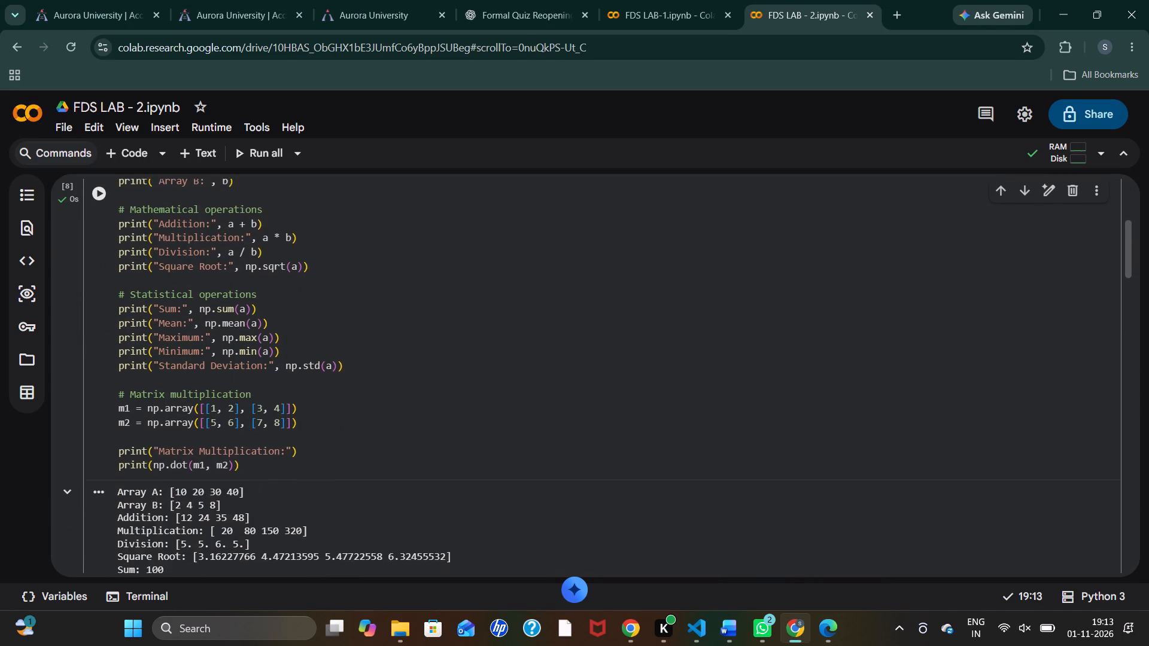
scroll(284, 398, "down", 1)
scroll(284, 398, "up", 1)
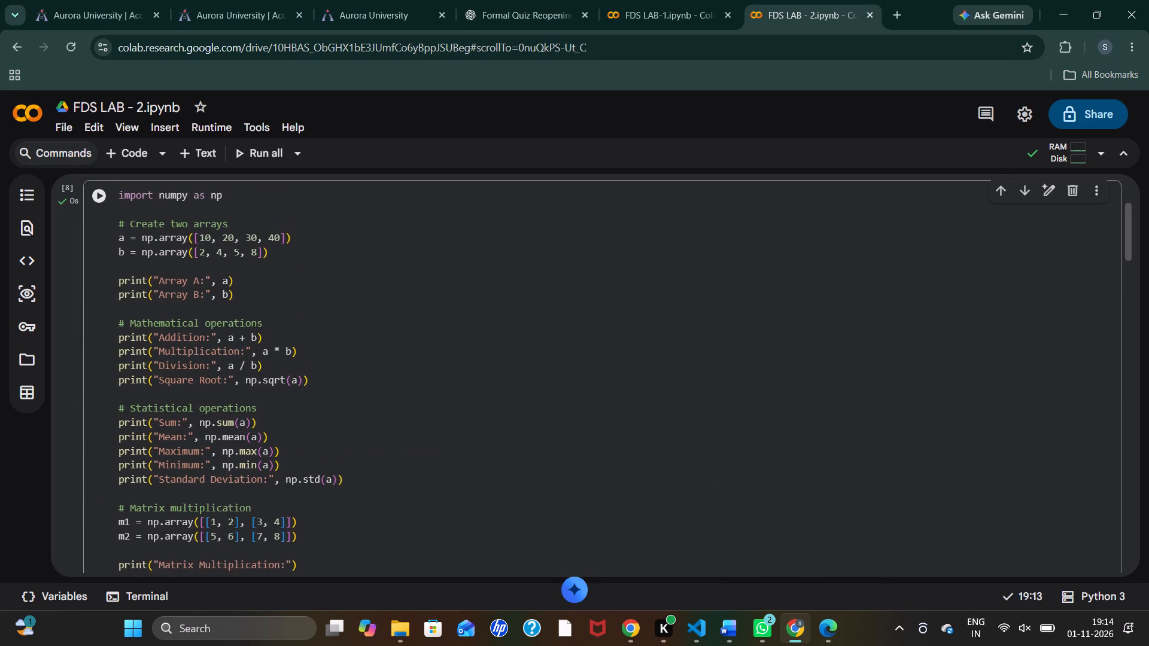
scroll(284, 398, "up", 2)
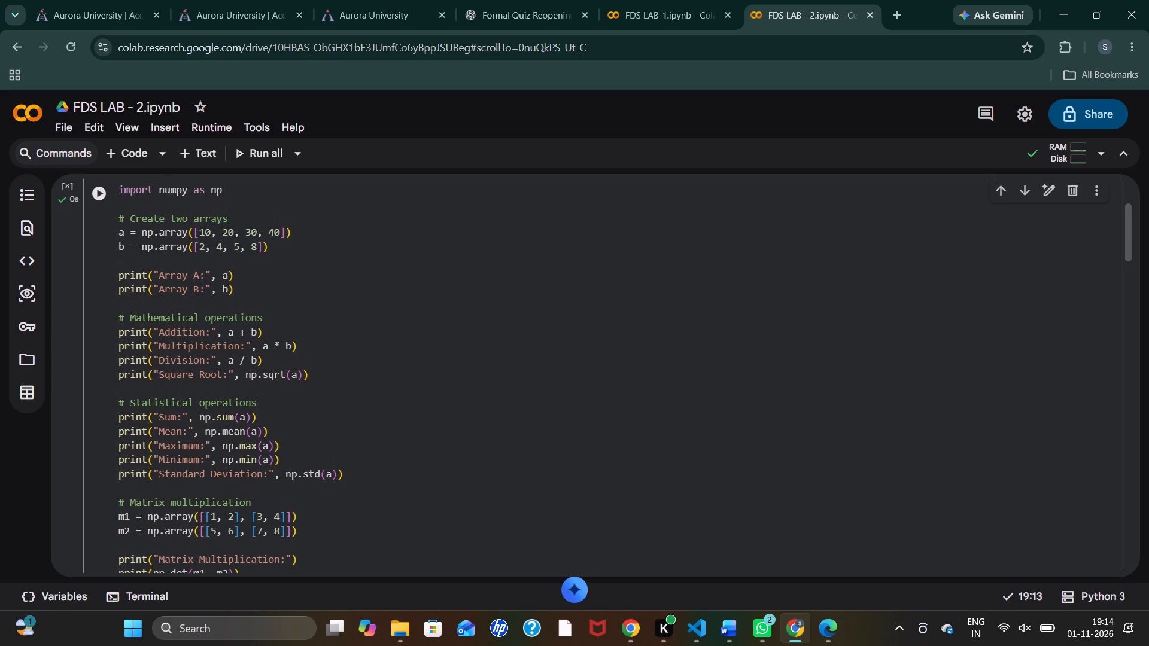
scroll(284, 398, "up", 2)
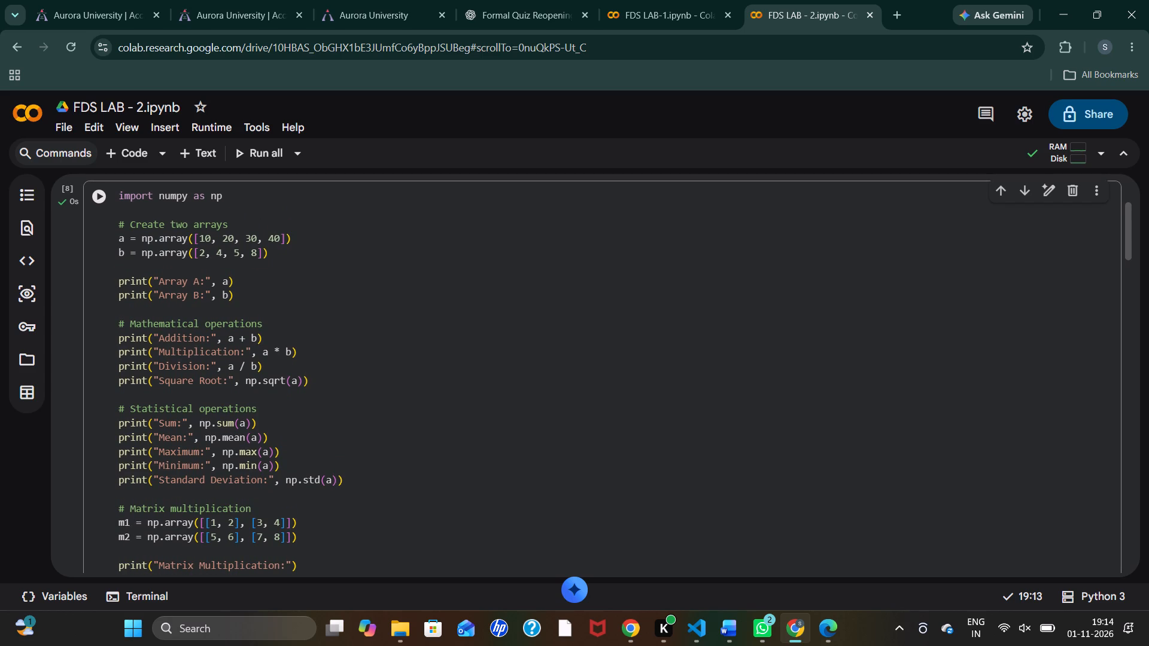
key("Print")
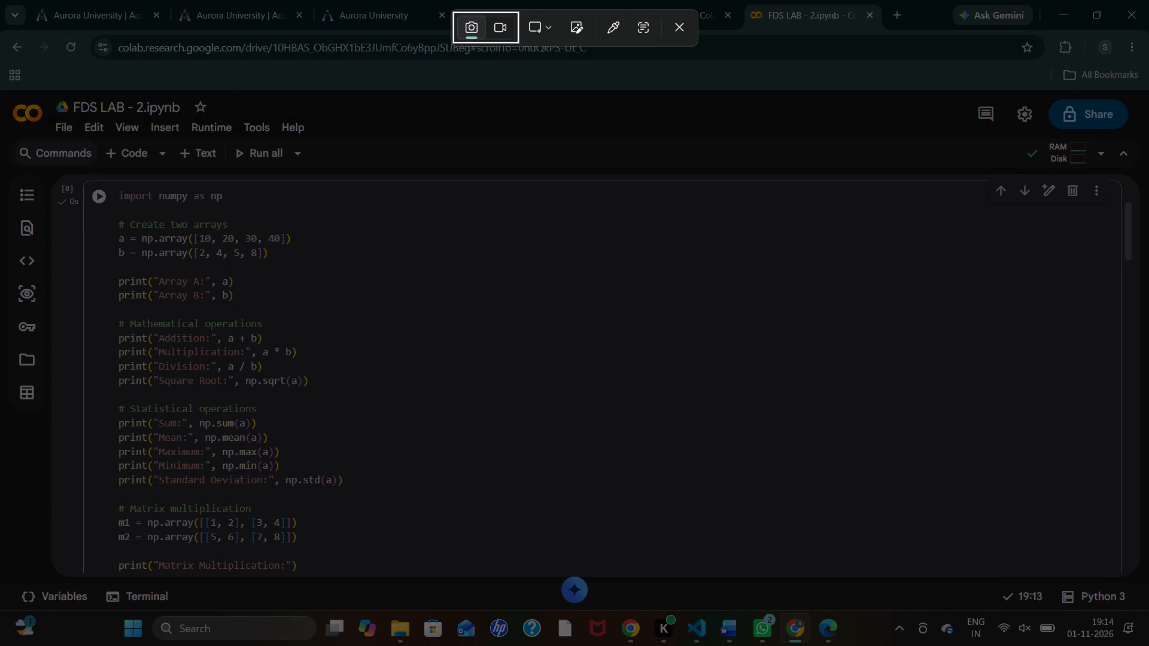
left_click_drag(0, 92, 460, 592)
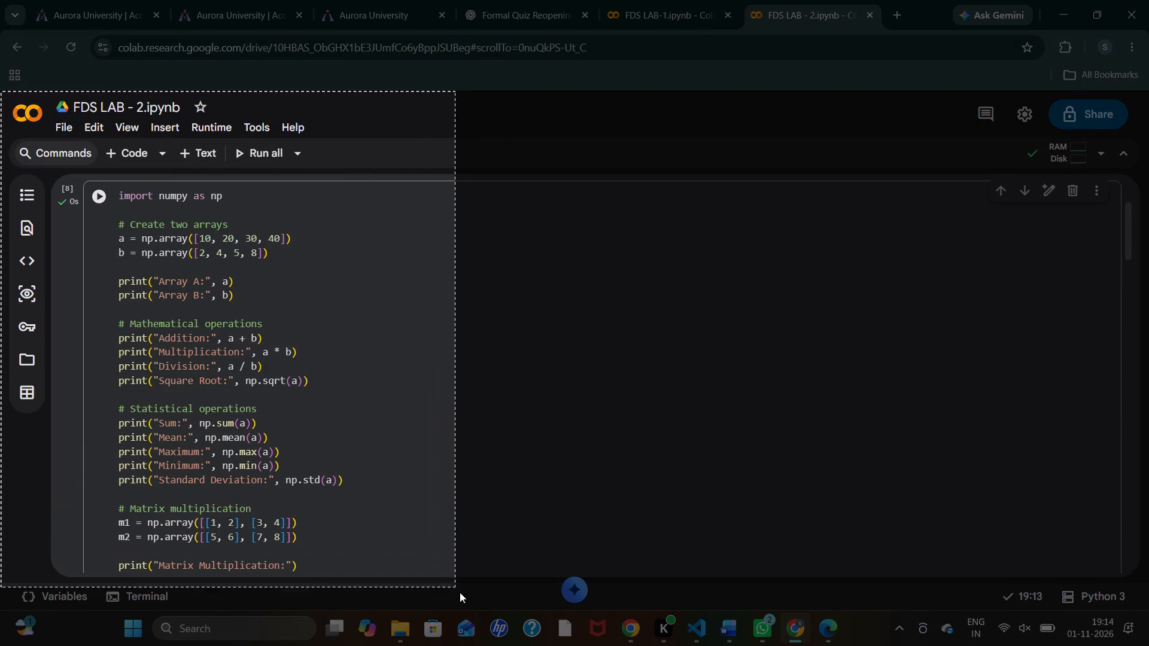
left_click_drag(460, 592, 677, 606)
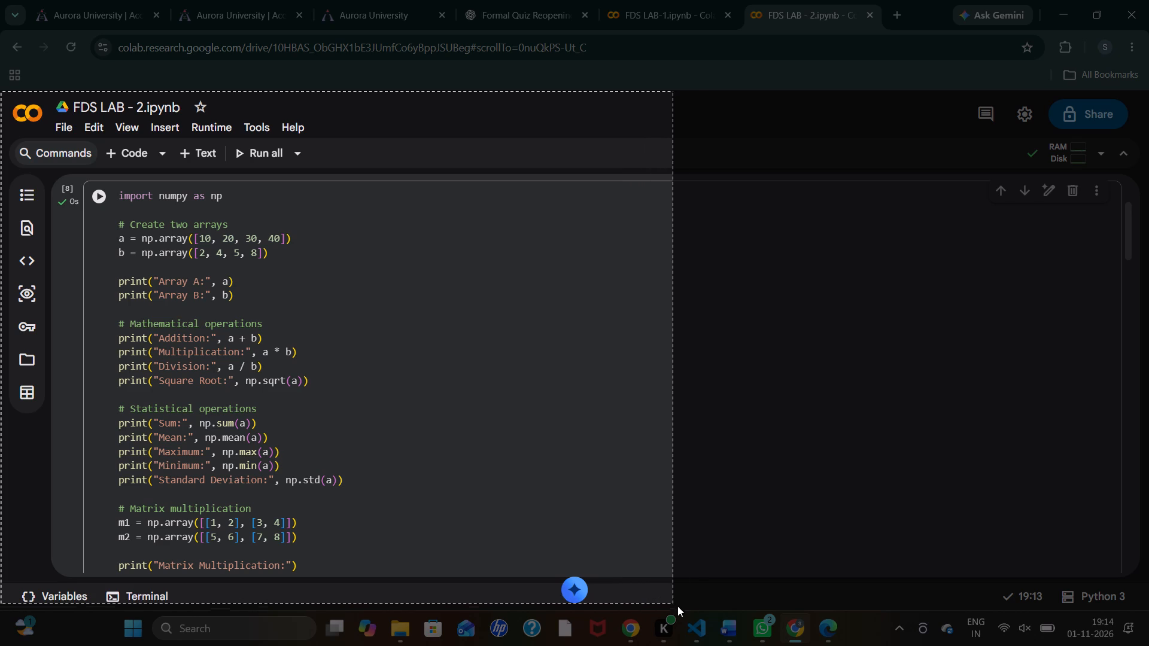
left_click_drag(677, 606, 880, 608)
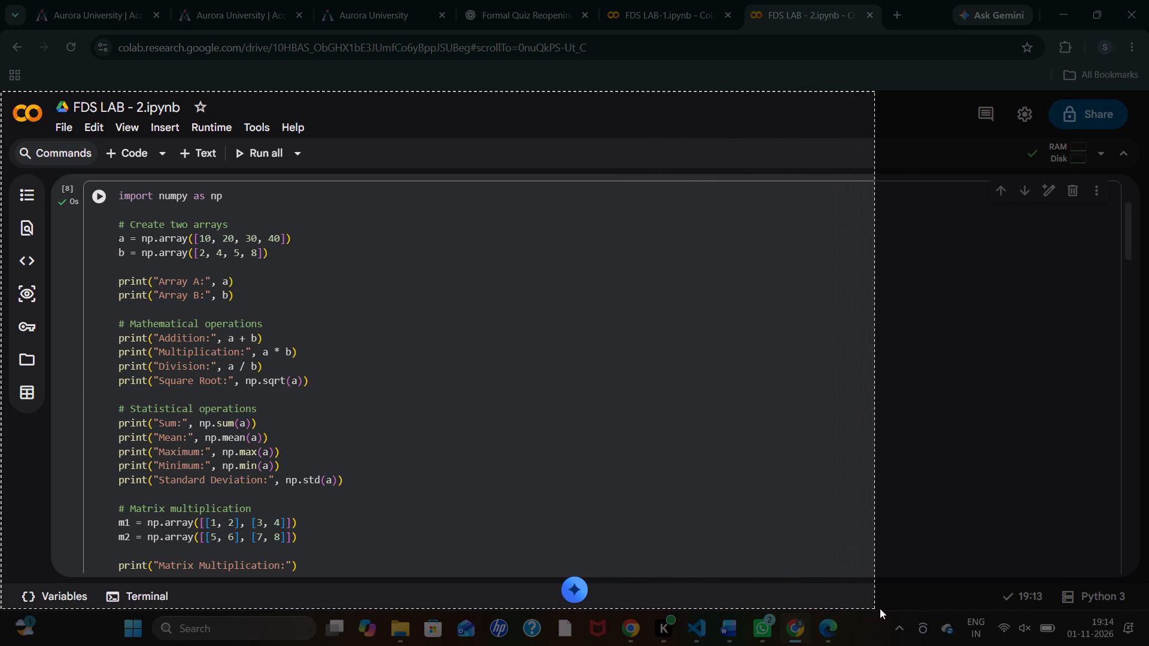
left_click_drag(880, 608, 1078, 608)
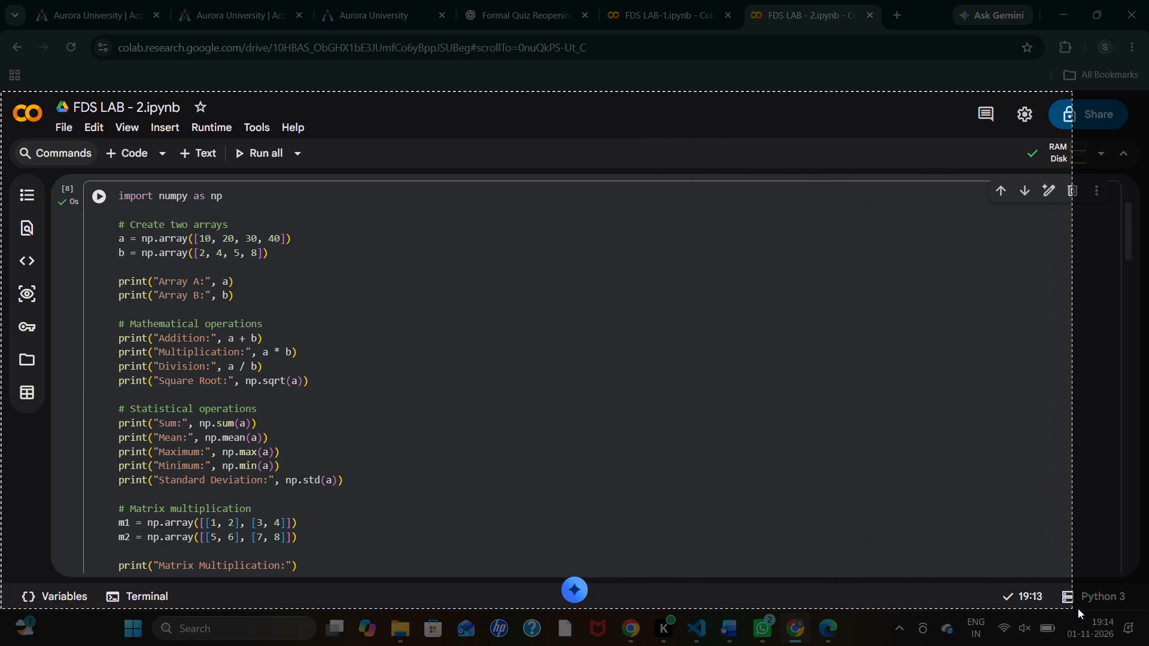
left_click_drag(1078, 608, 1148, 608)
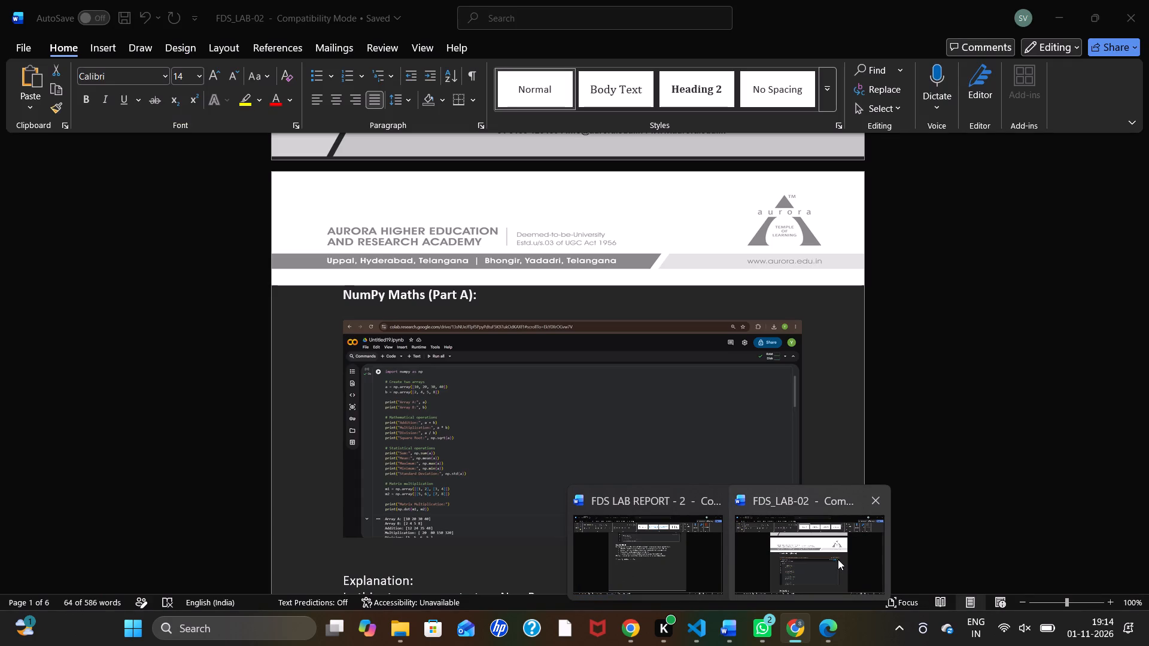
Paste the NumPy code screenshot on a new line below the "2, NumPy Maths (Part-A):" heading in FDS LAB REPORT - 2.
left_click(686, 553)
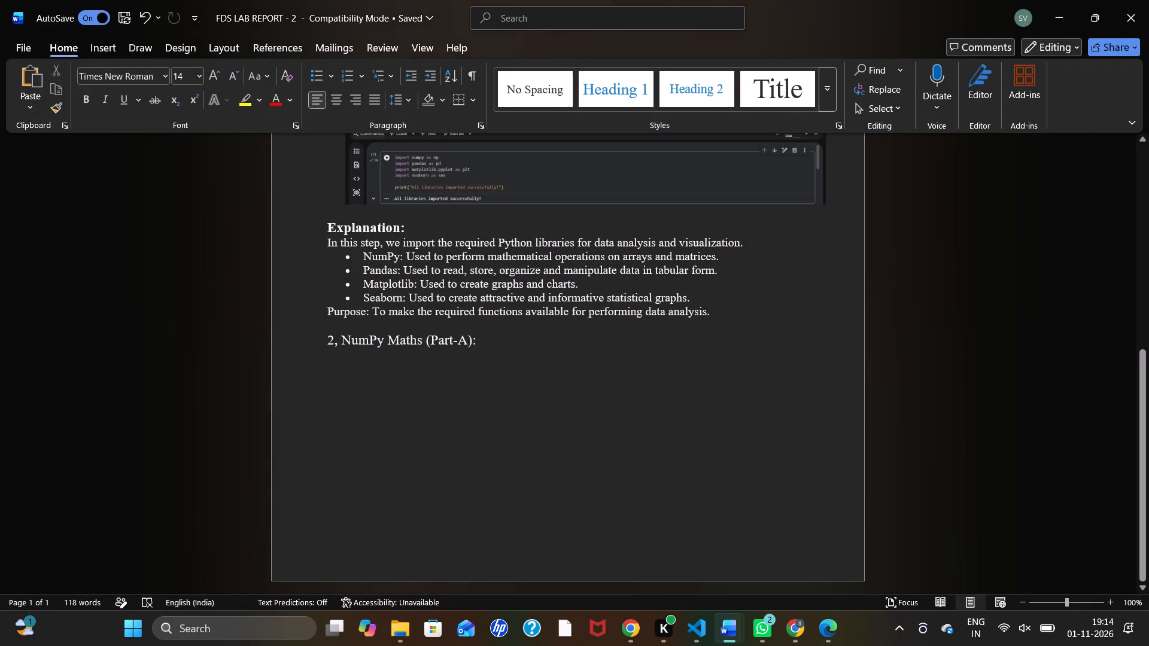
key("Return")
key("ctrl+v")
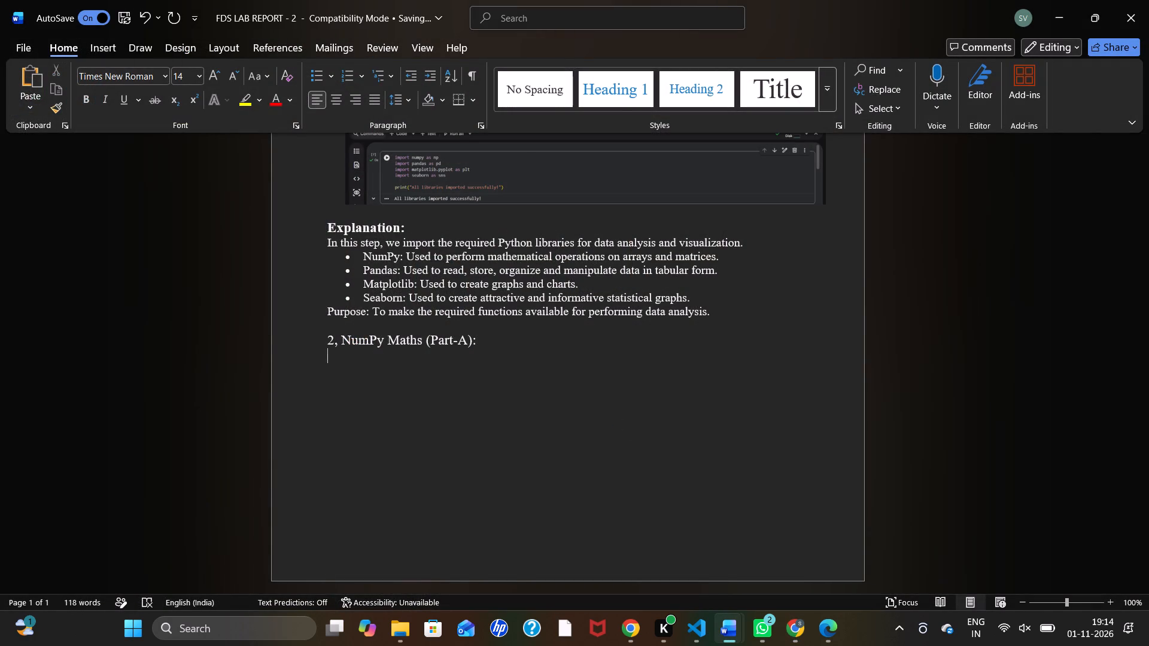
Delete the "2, NumPy Maths (Part-A):" heading below the Import Libraries explanation on the first page.
scroll(538, 361, "up", 1)
scroll(403, 292, "up", 1)
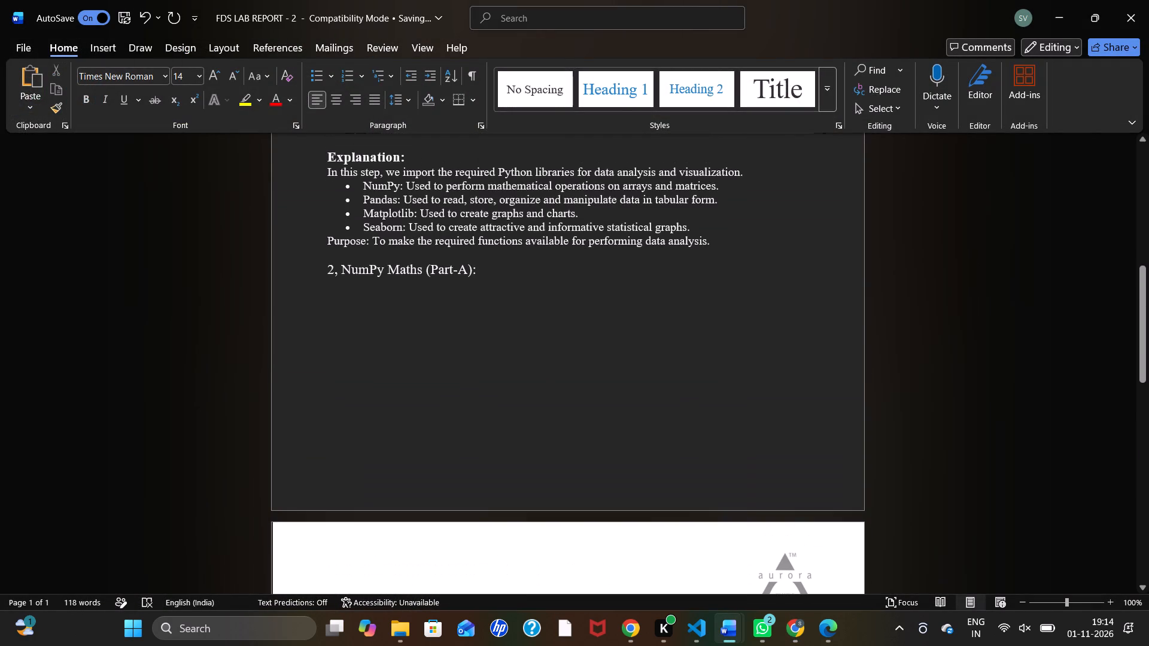
left_click(327, 270)
left_click(476, 269)
key("BackSpace")
key("BackSpace")
key("BackSpace")
key("BackSpace")
key("BackSpace")
key("BackSpace")
key("BackSpace")
key("BackSpace")
key("BackSpace")
key("BackSpace")
key("BackSpace")
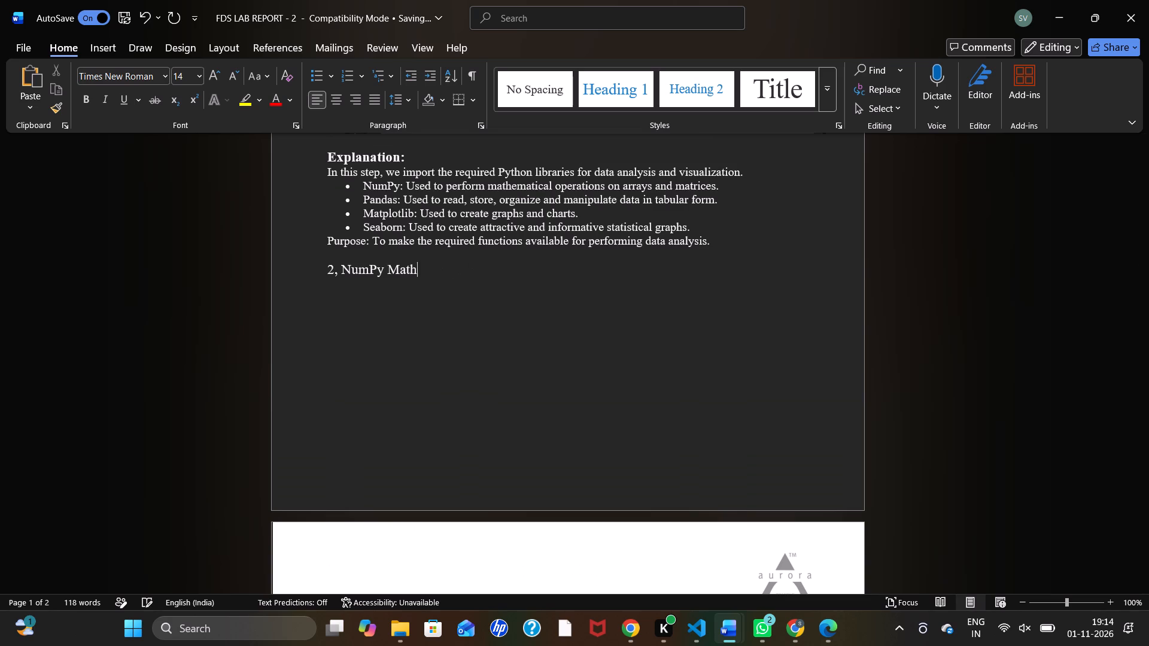
key("BackSpace")
key("BackSpace")
key("BackSpace")
key("BackSpace")
key("BackSpace")
key("BackSpace")
key("BackSpace")
key("BackSpace")
key("BackSpace")
key("BackSpace")
key("BackSpace")
key("BackSpace")
key("BackSpace")
key("BackSpace")
Add blank lines after the Import Libraries explanation until the insertion point is on the second page, above the NumPy screenshot.
key("Return")
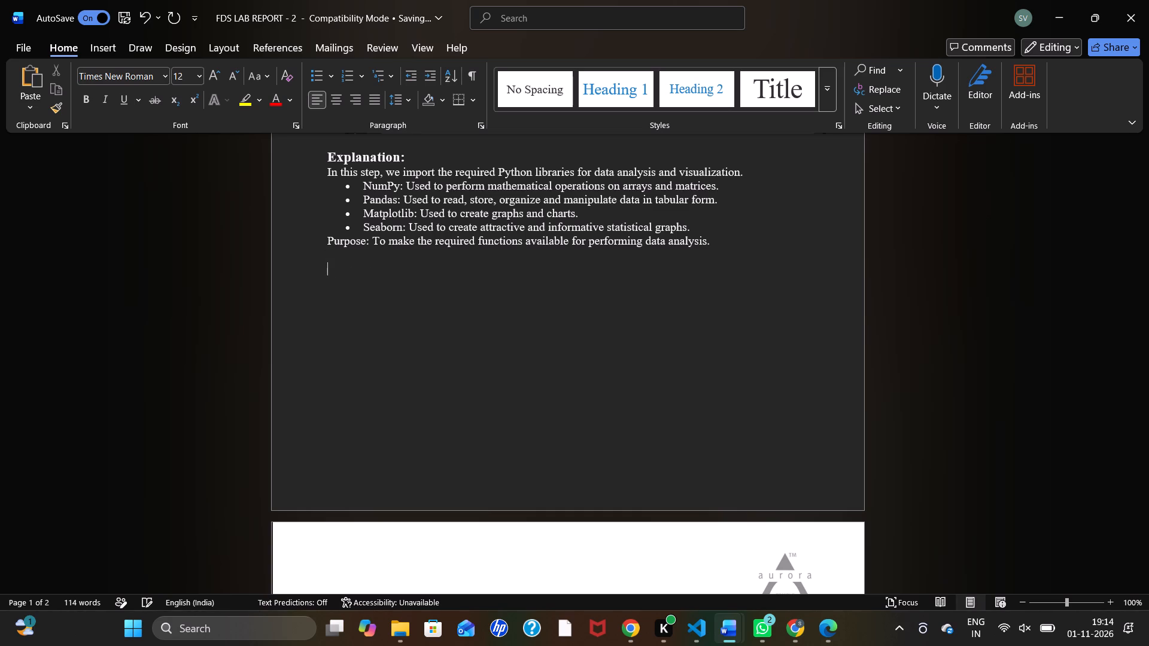
key("Return")
scroll(476, 269, "down", 2)
key("Return")
key("Return")
key("Return")
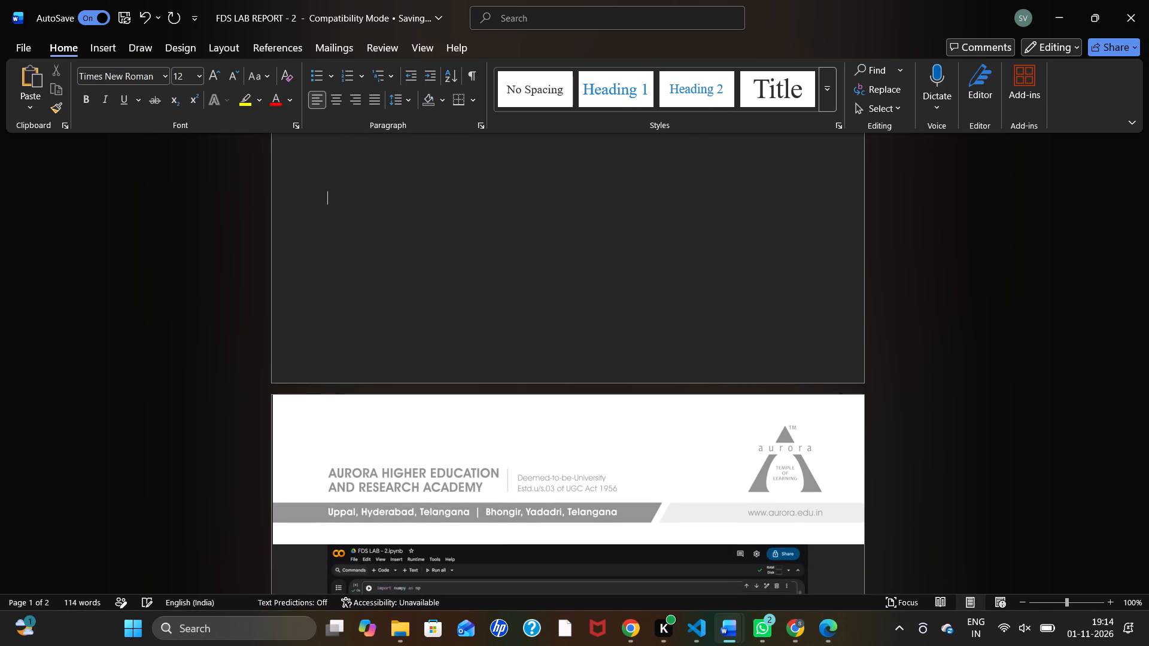
key("Return")
key("Return")
key("Return")
key("Return")
key("Return")
key("Return")
key("Return")
key("Return")
key("Return")
key("Return")
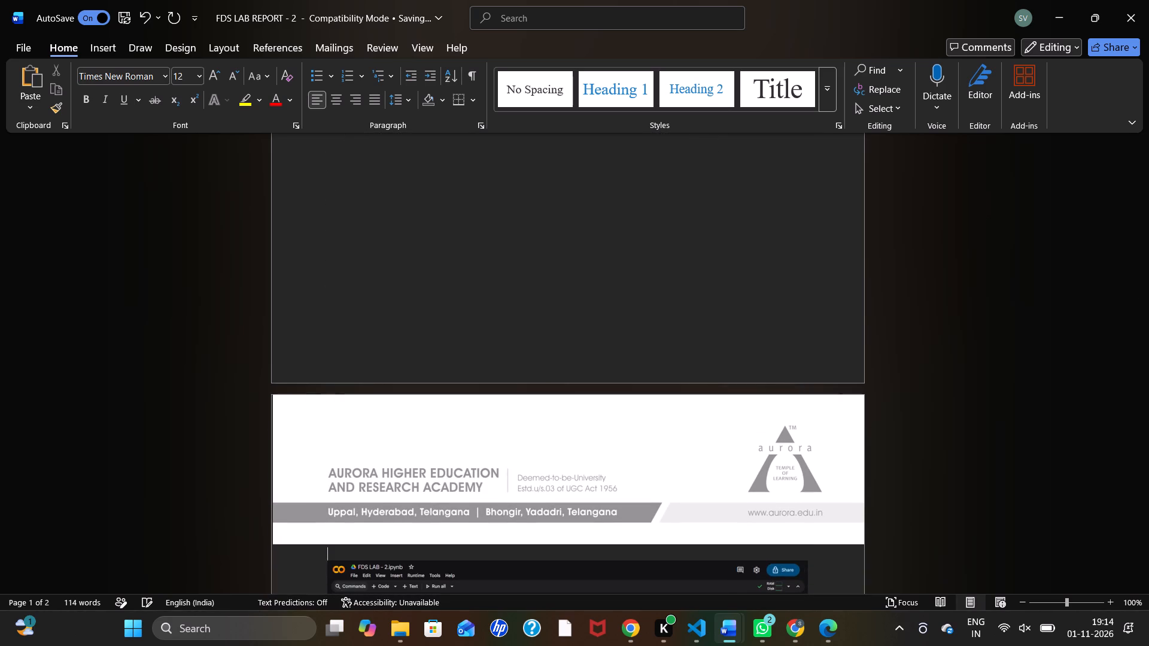
key("Return")
Enter the numbered heading "2. NumPy Maths" above the NumPy screenshot on the second page.
type("2.")
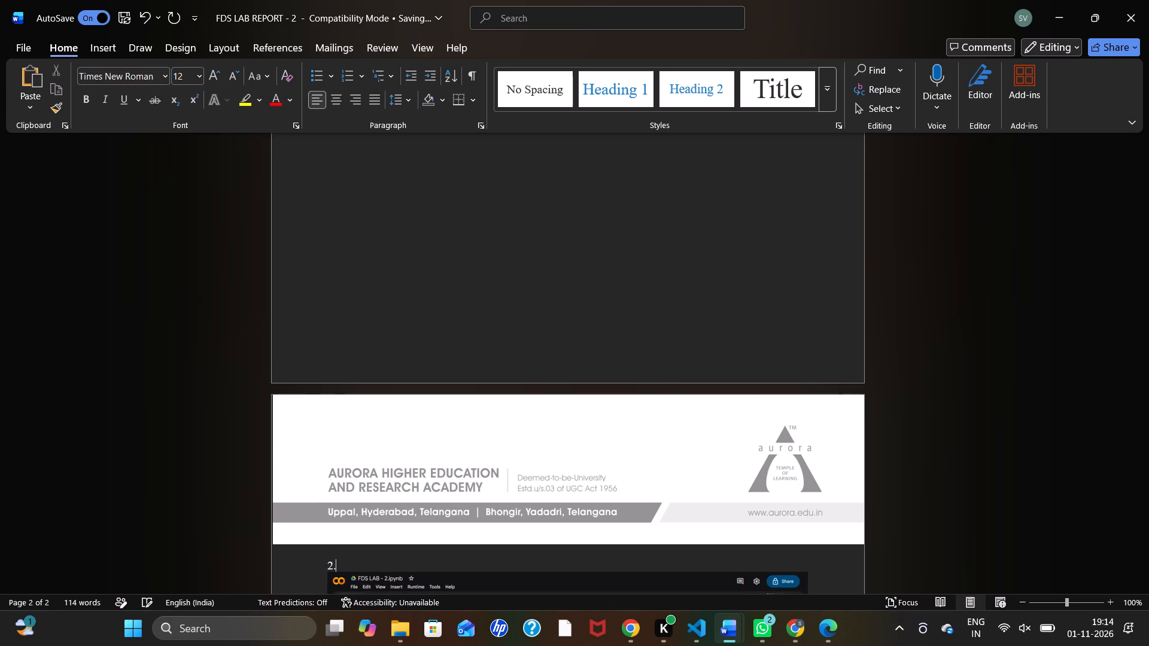
key("space")
type("num")
key("BackSpace")
key("BackSpace")
key("BackSpace")
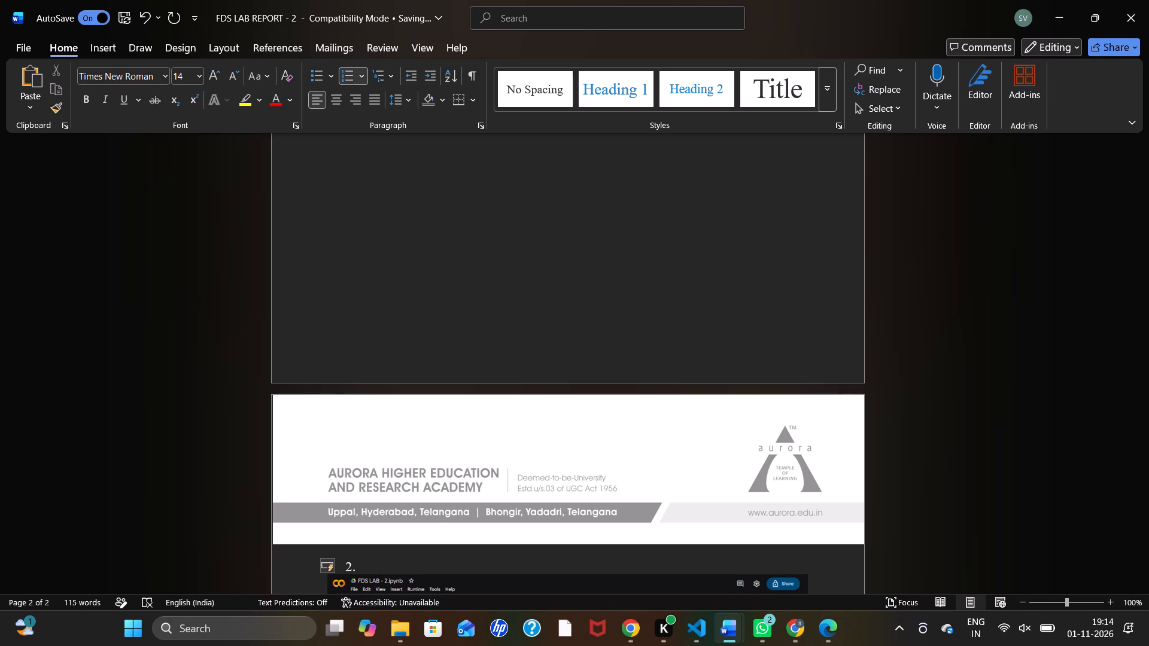
type("Num")
key("space")
key("BackSpace")
type("Pt")
key("BackSpace")
type("y")
key("space")
type("Maths")
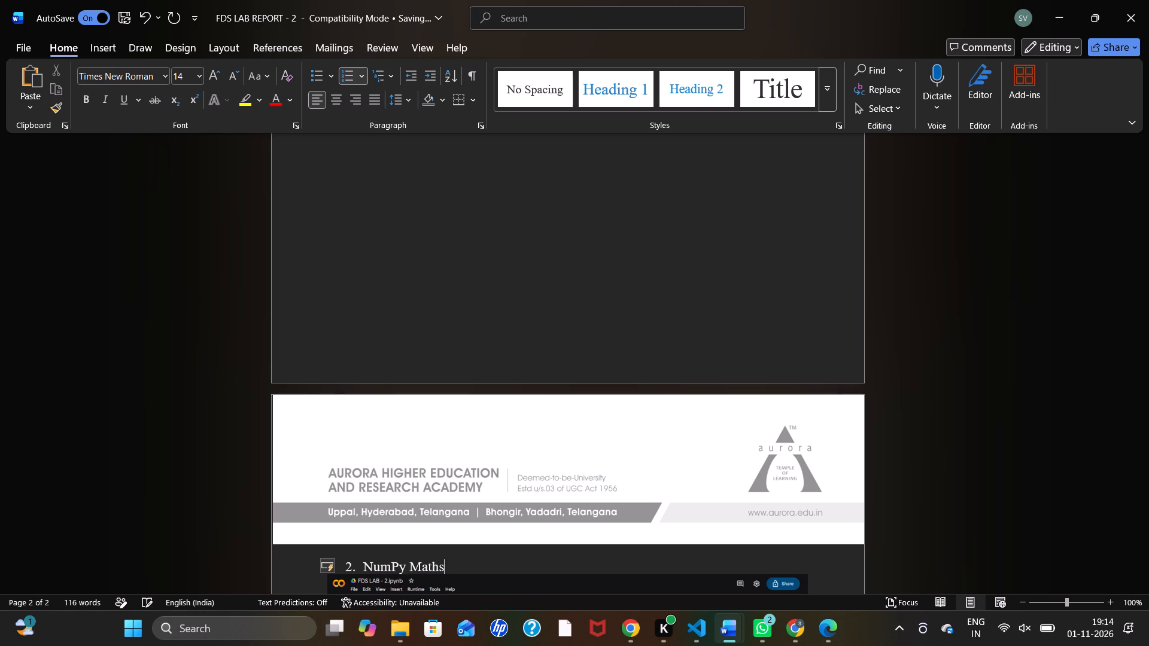
key("space")
Complete the second page's numbered heading by adding "(Part-A):" after "NumPy Maths".
type("()")
key("Left")
type("Prt==")
key("BackSpace")
key("BackSpace")
key("BackSpace")
key("BackSpace")
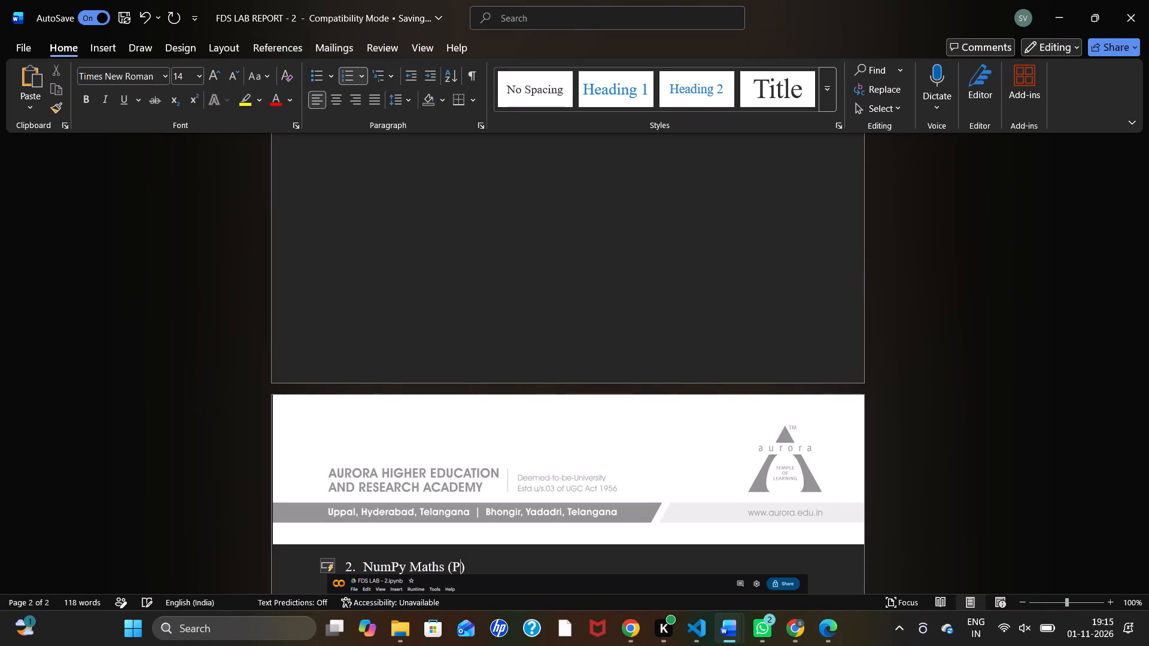
type("art")
key("minus")
key("a")
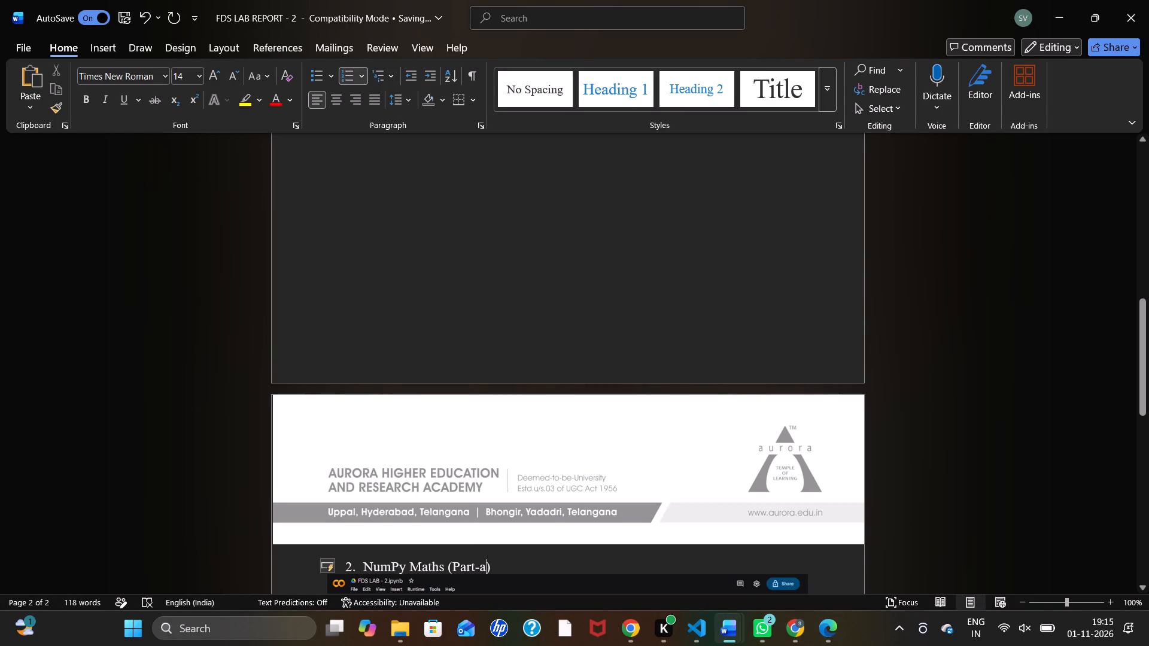
key("BackSpace")
key("a")
key("BackSpace")
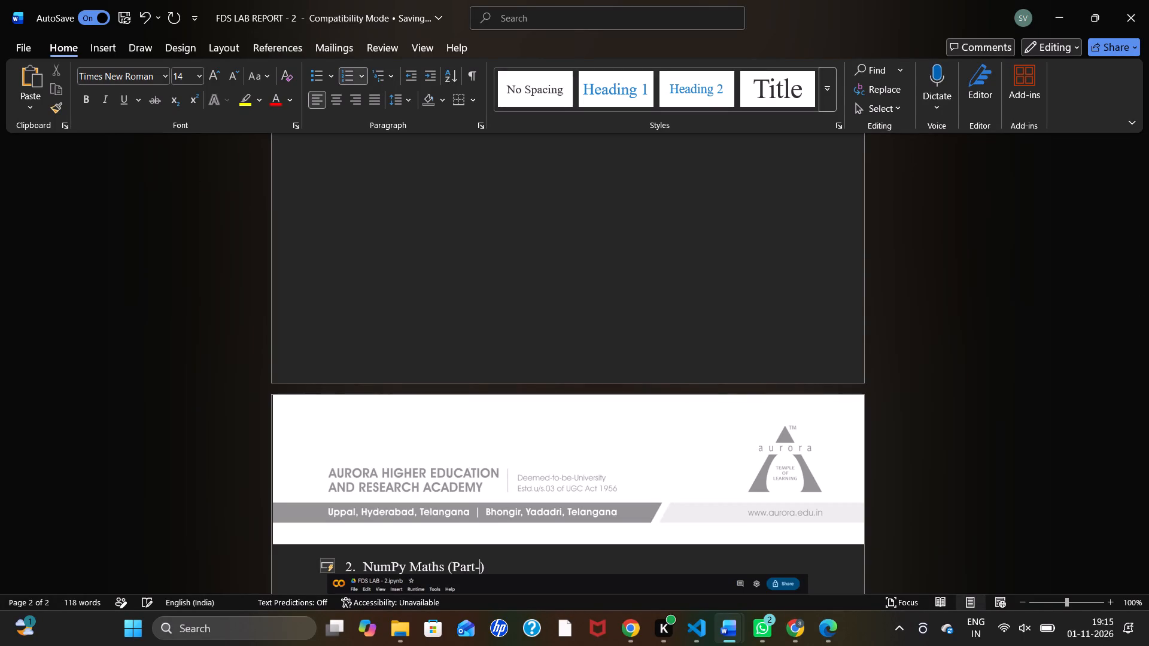
key("shift+a")
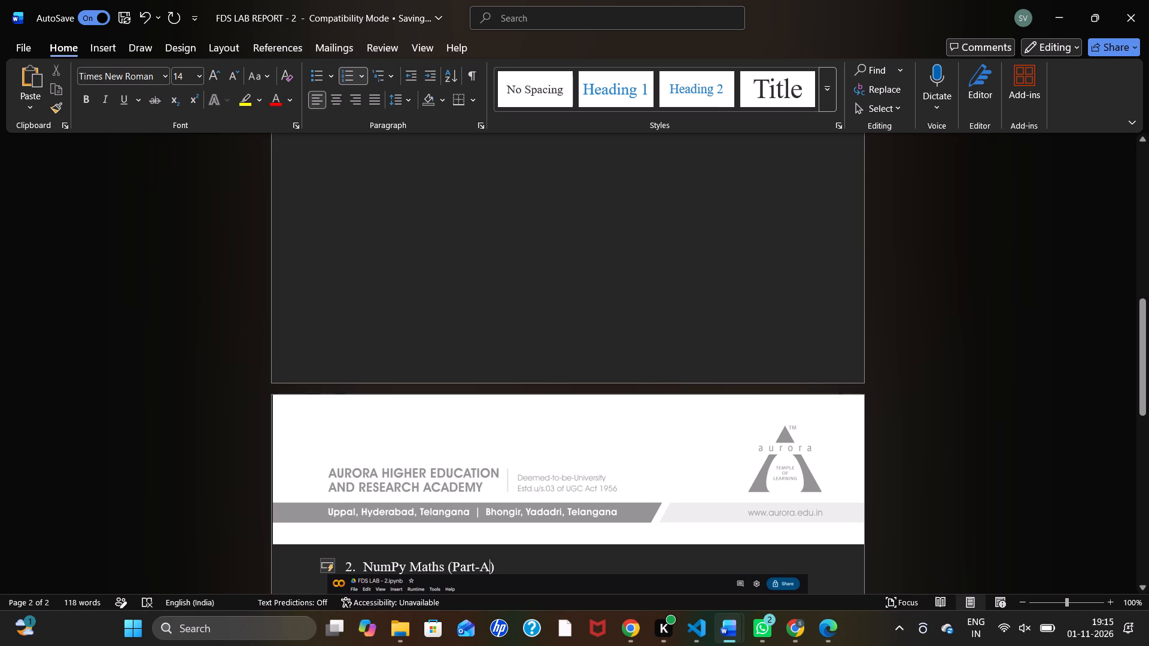
left_click(521, 565)
key("shift+quotedbl")
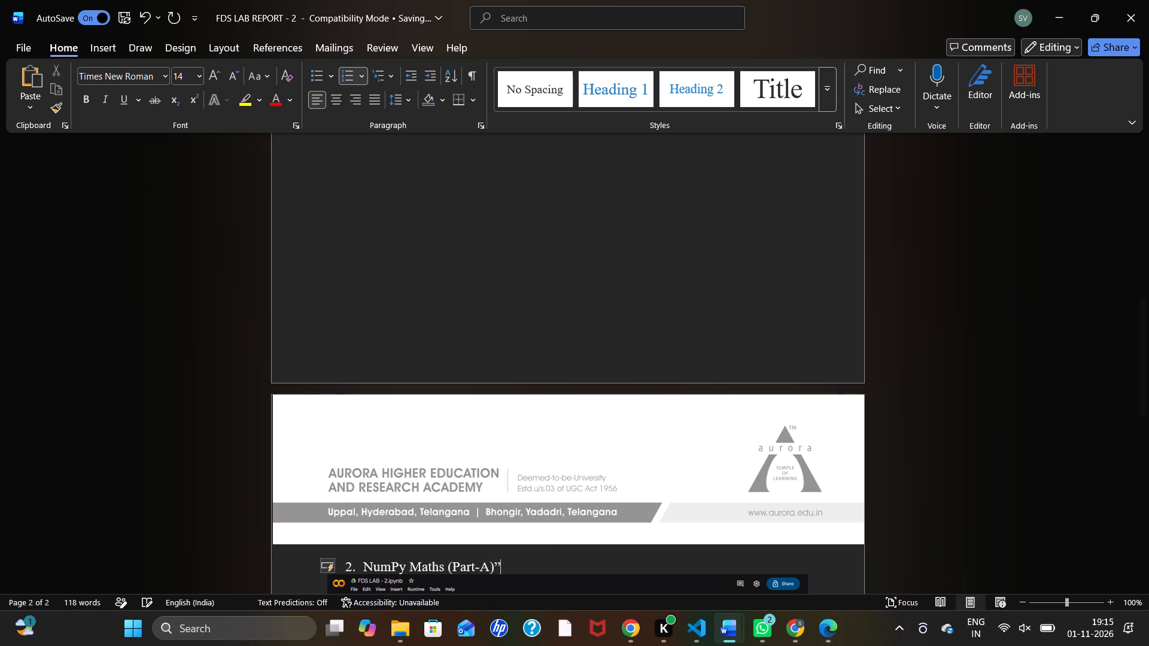
key("equal")
key("BackSpace")
key("BackSpace")
key("shift+colon")
Place the insertion point on the empty line below the NumPy code screenshot and remove that line's indent.
scroll(521, 565, "down", 3)
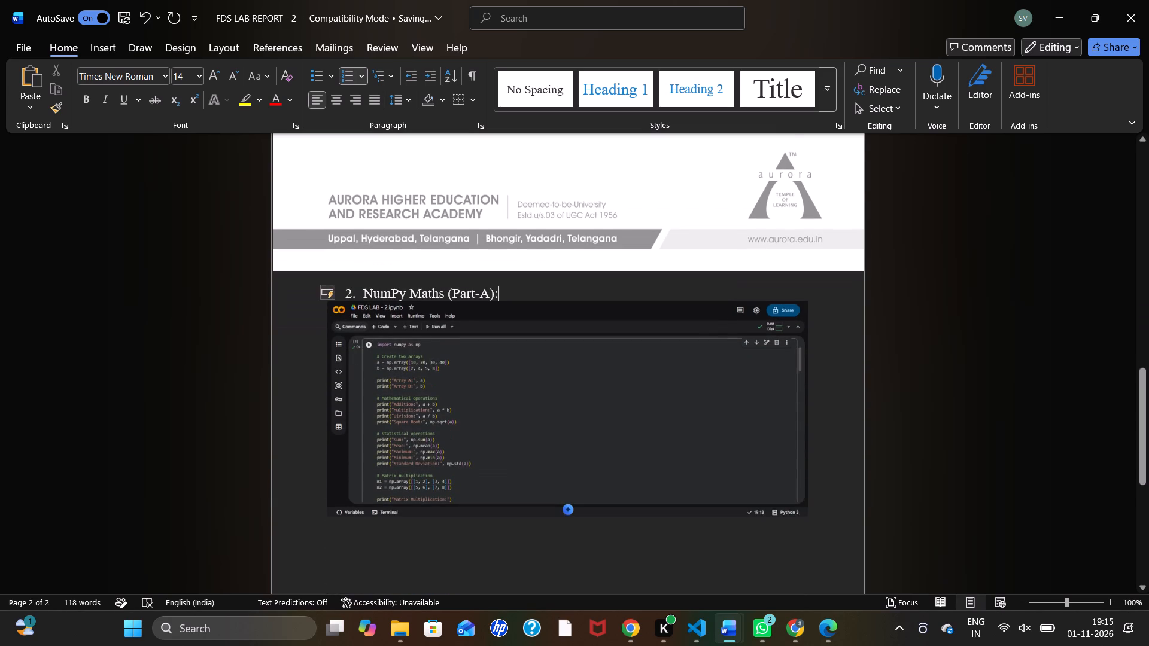
scroll(586, 516, "down", 1)
left_click(822, 469)
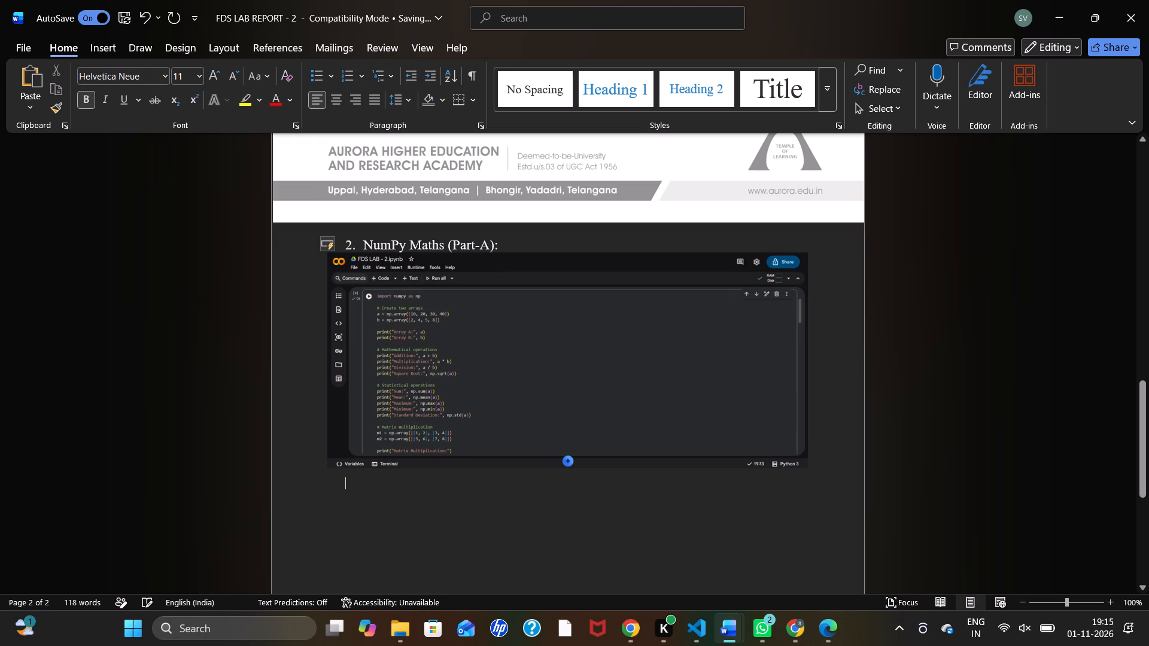
key("BackSpace")
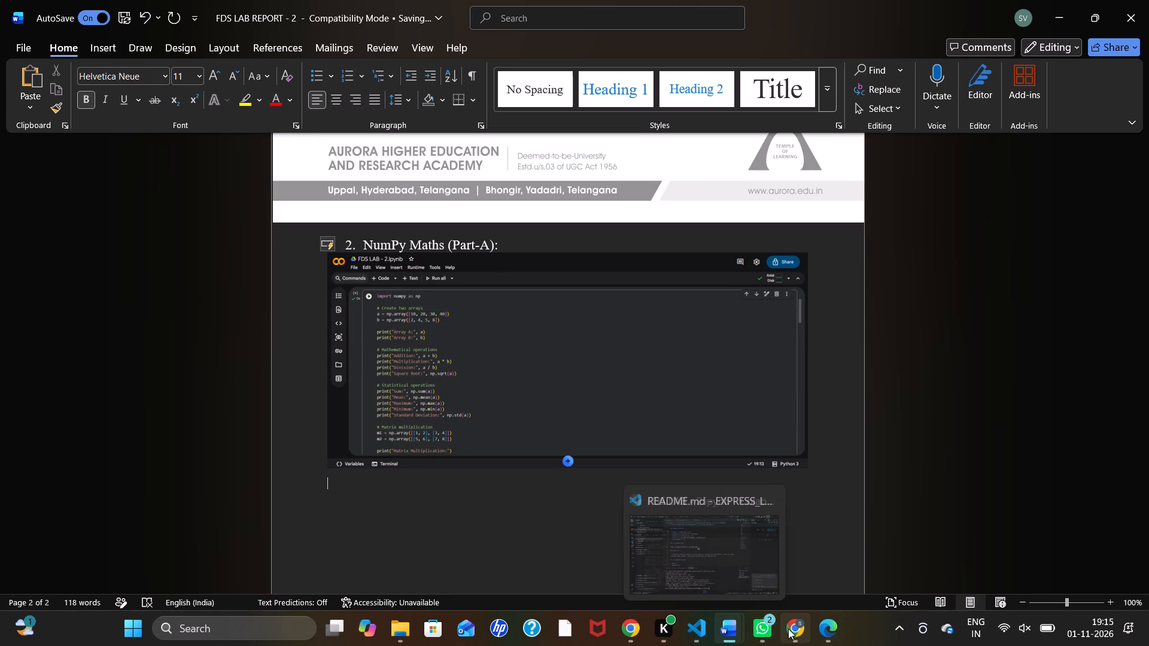
Switch to the FDS LAB - 2.ipynb notebook and capture the full-width Colab area showing the NumPy cell's remaining code and complete output.
left_click(808, 569)
scroll(519, 491, "down", 3)
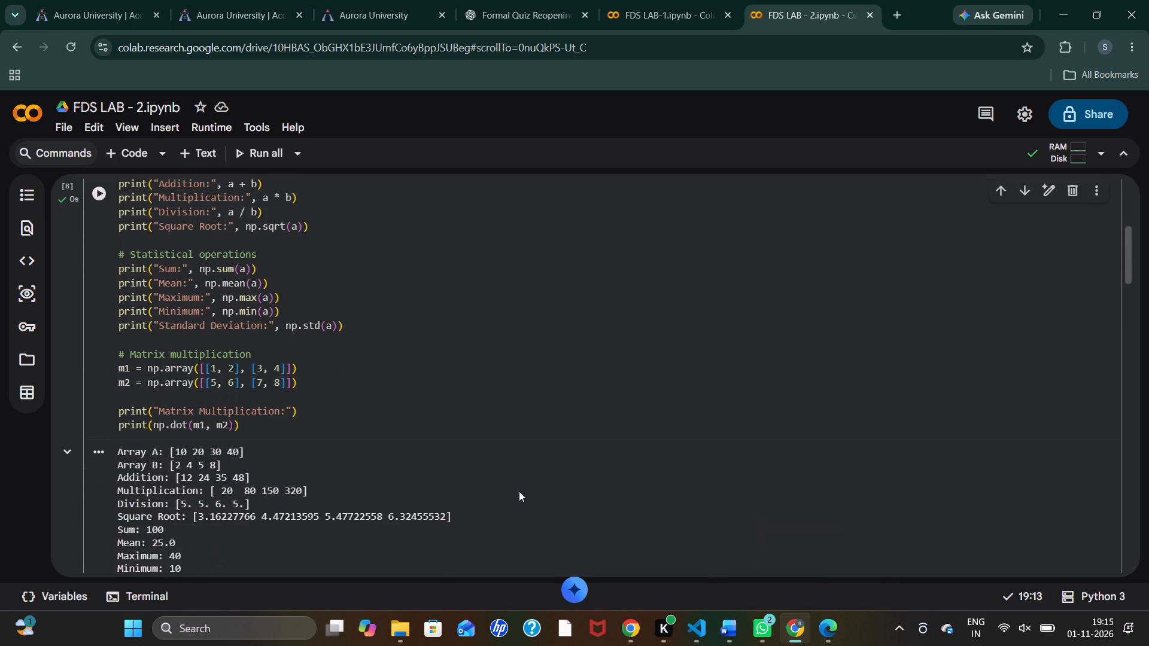
scroll(519, 491, "down", 3)
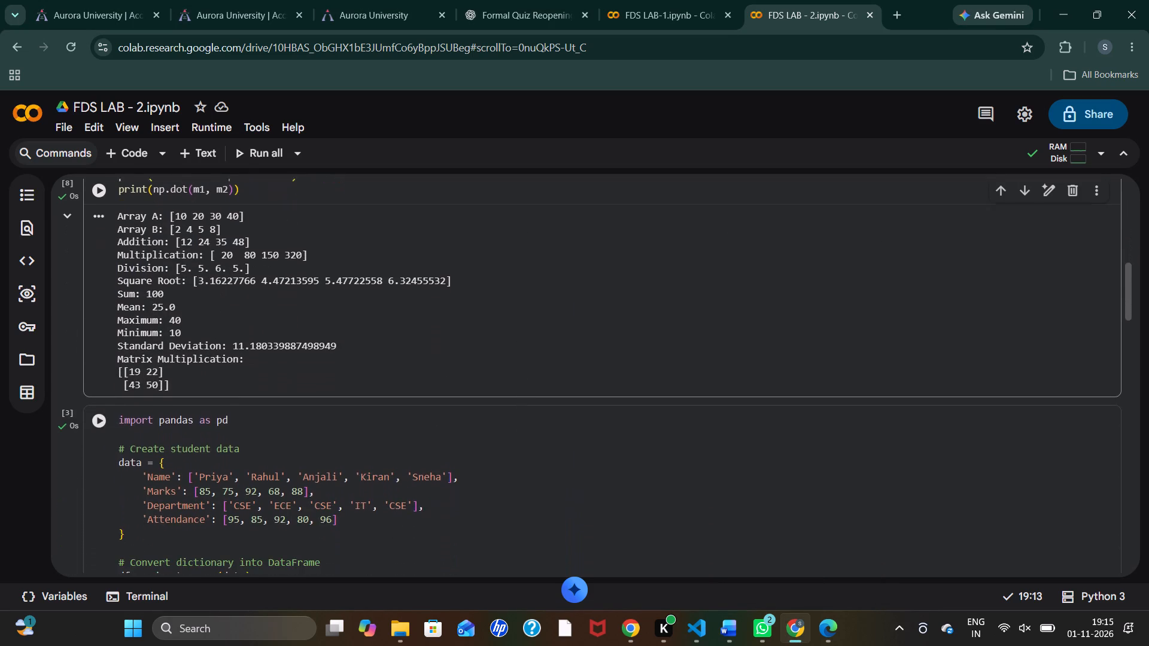
scroll(519, 491, "up", 2)
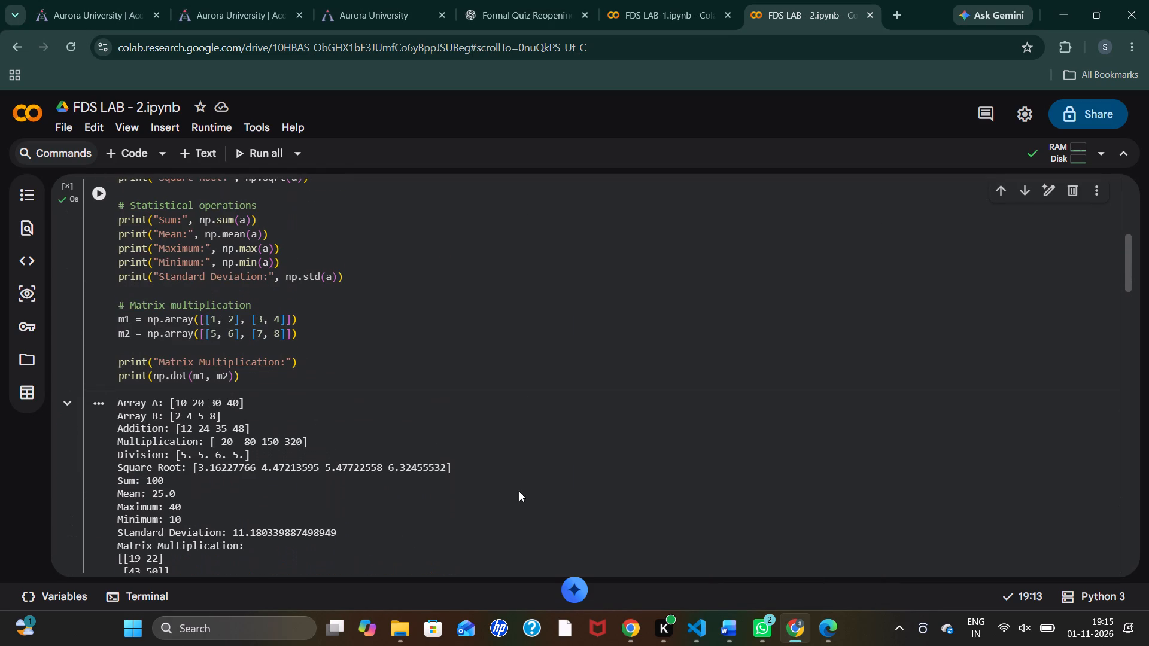
scroll(519, 491, "up", 1)
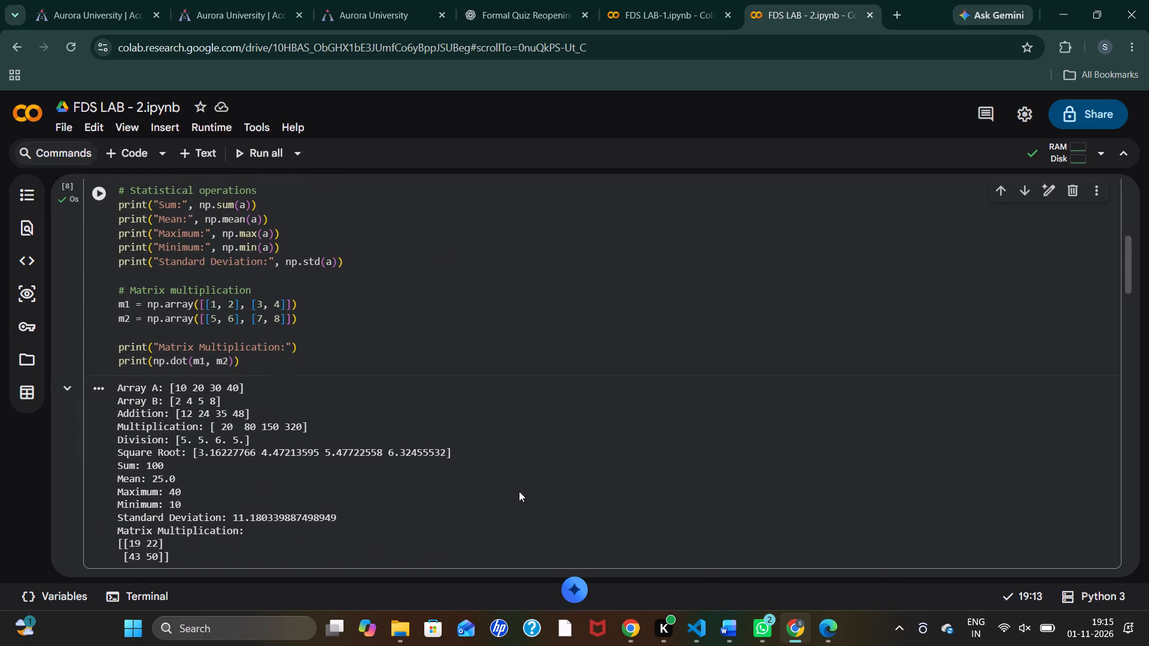
key("Print")
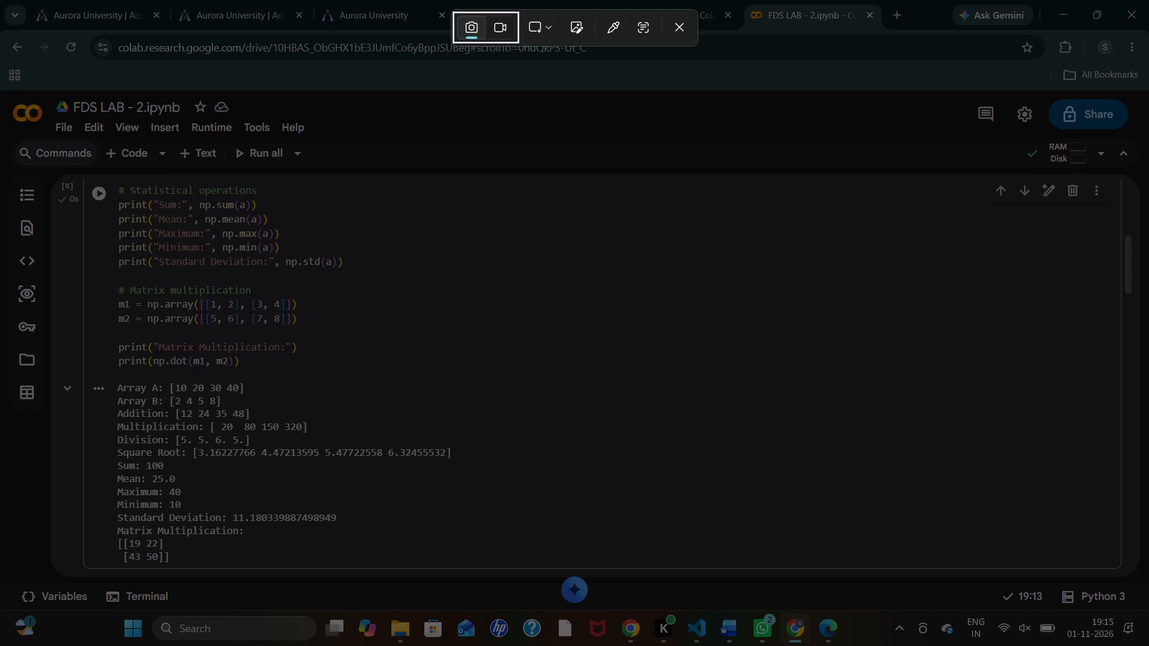
left_click_drag(0, 93, 593, 613)
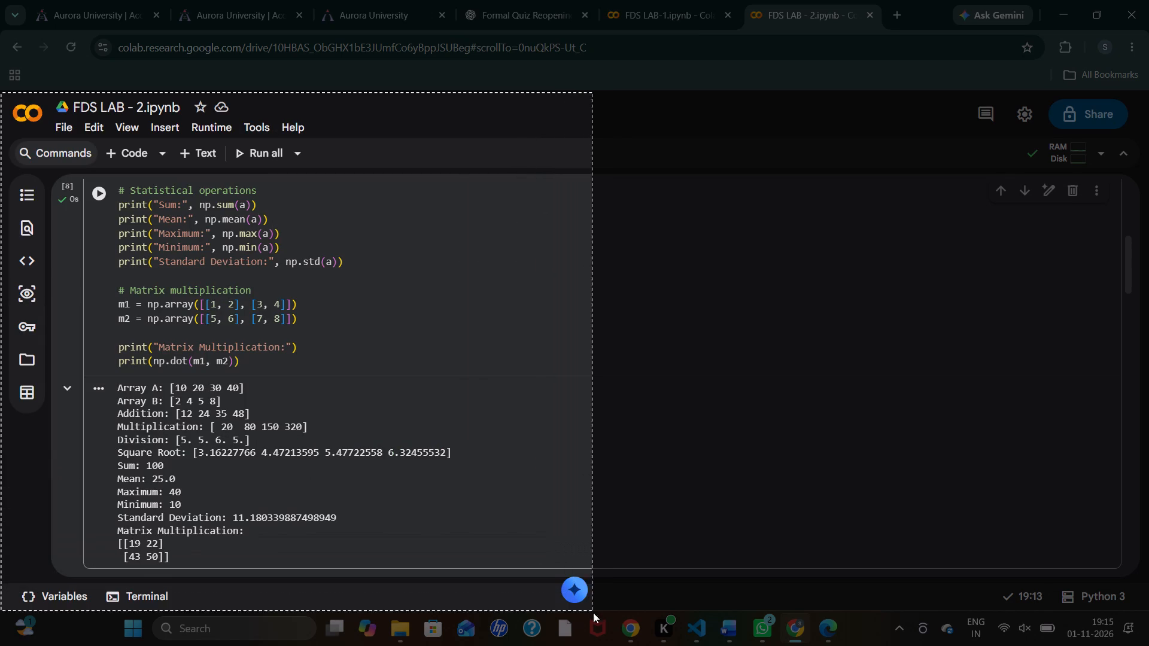
left_click_drag(593, 613, 751, 607)
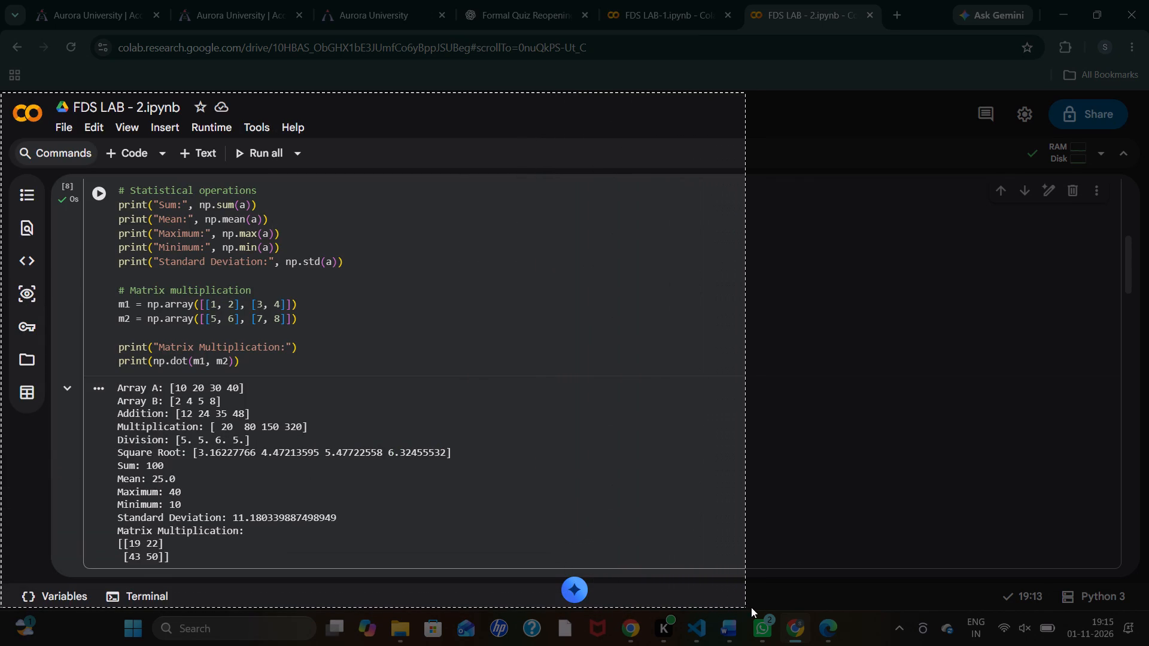
left_click_drag(751, 607, 956, 608)
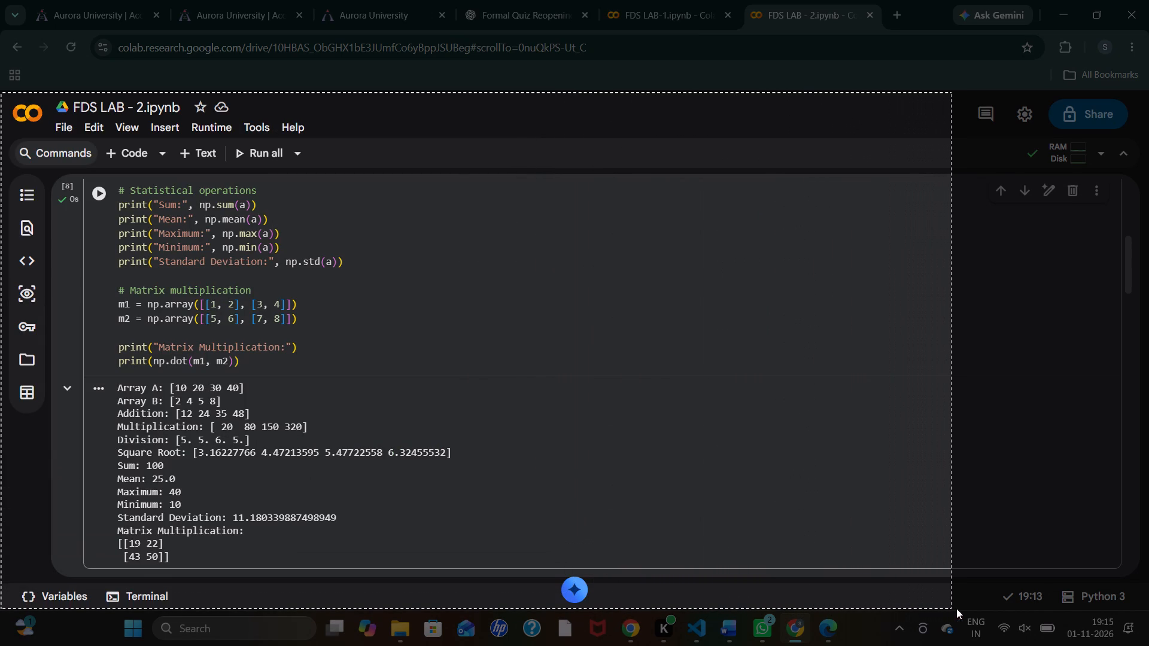
left_click_drag(956, 608, 1148, 608)
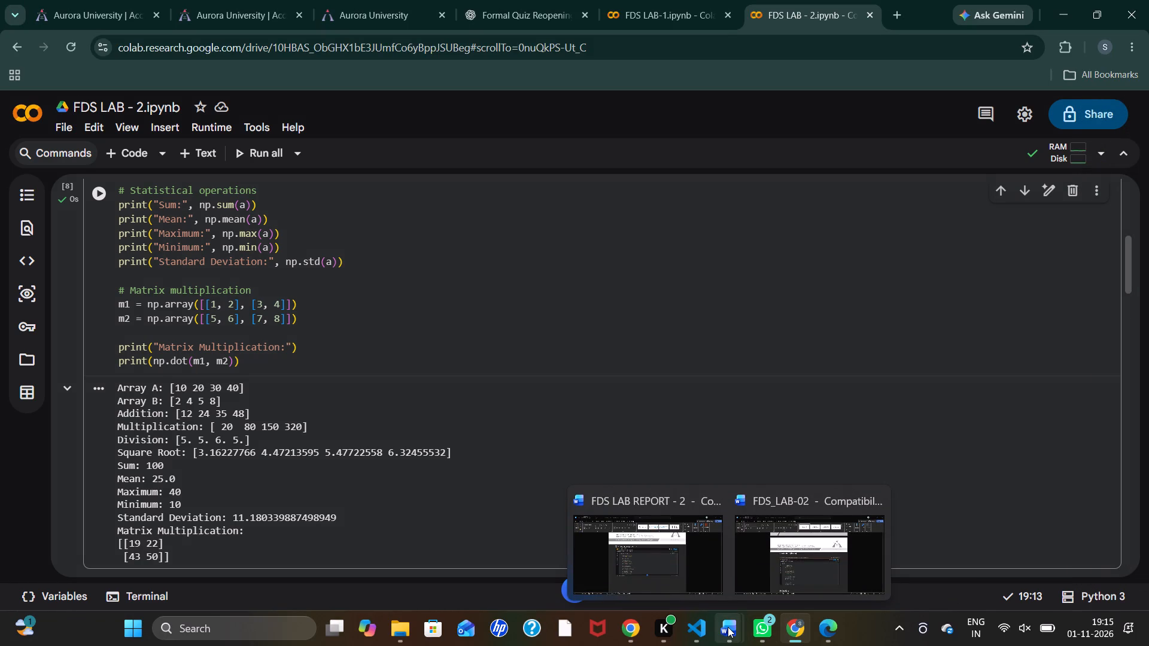
Paste the NumPy output screenshot below the first one in FDS LAB REPORT - 2 and start a new line after it.
left_click(678, 571)
key("ctrl+v")
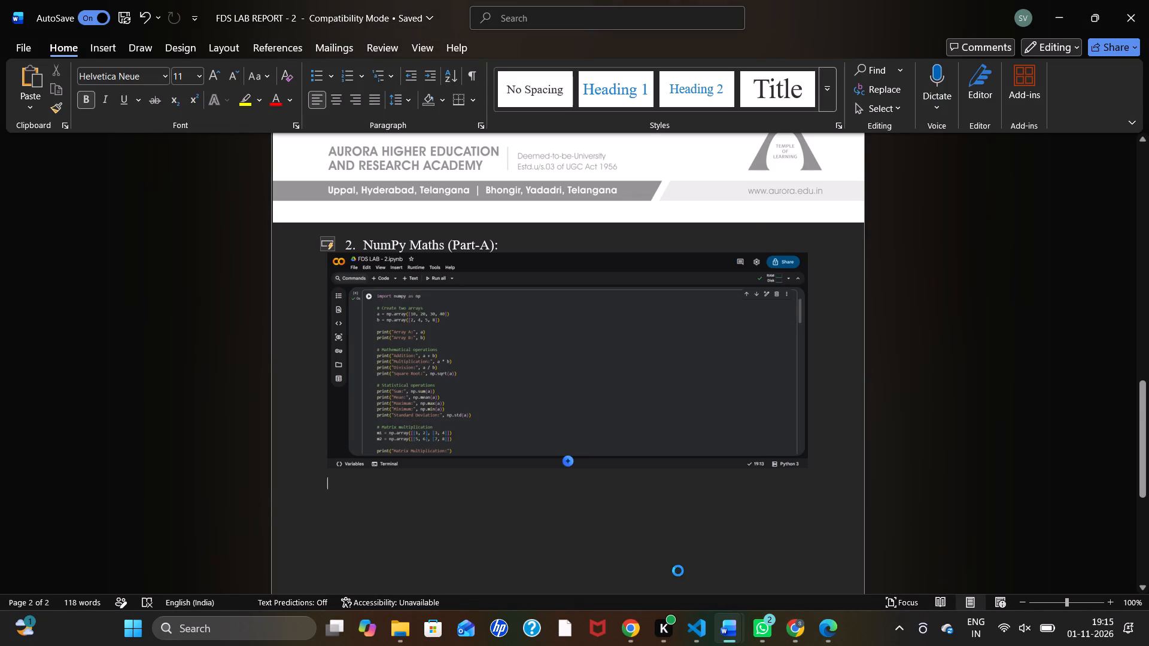
scroll(628, 481, "down", 2)
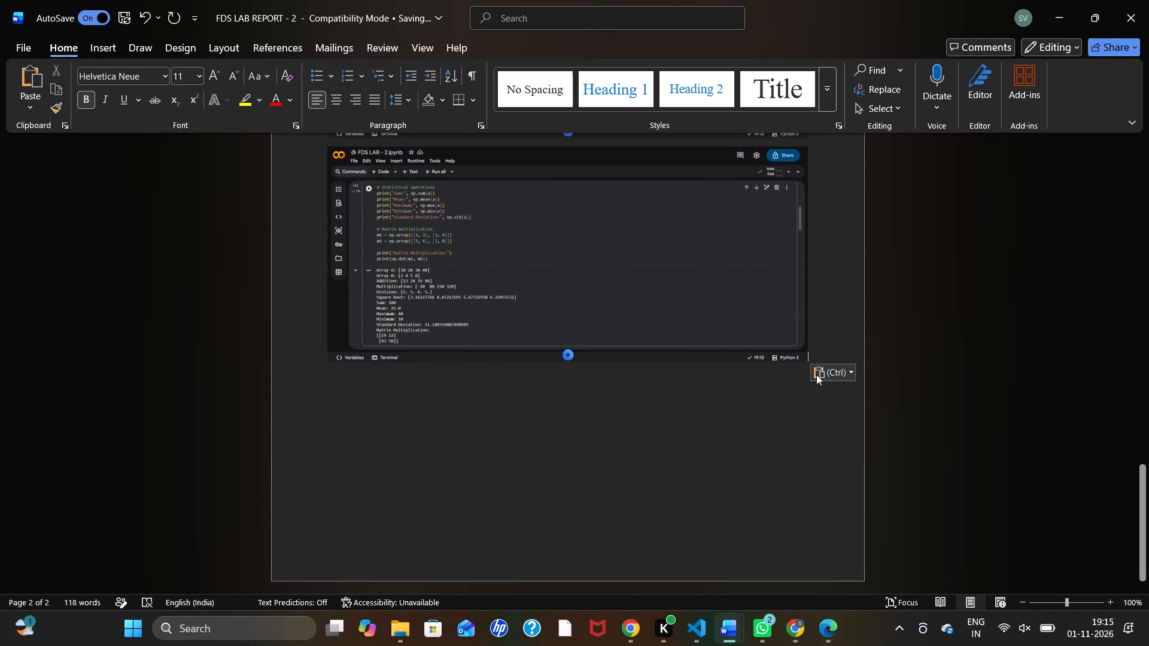
key("Return")
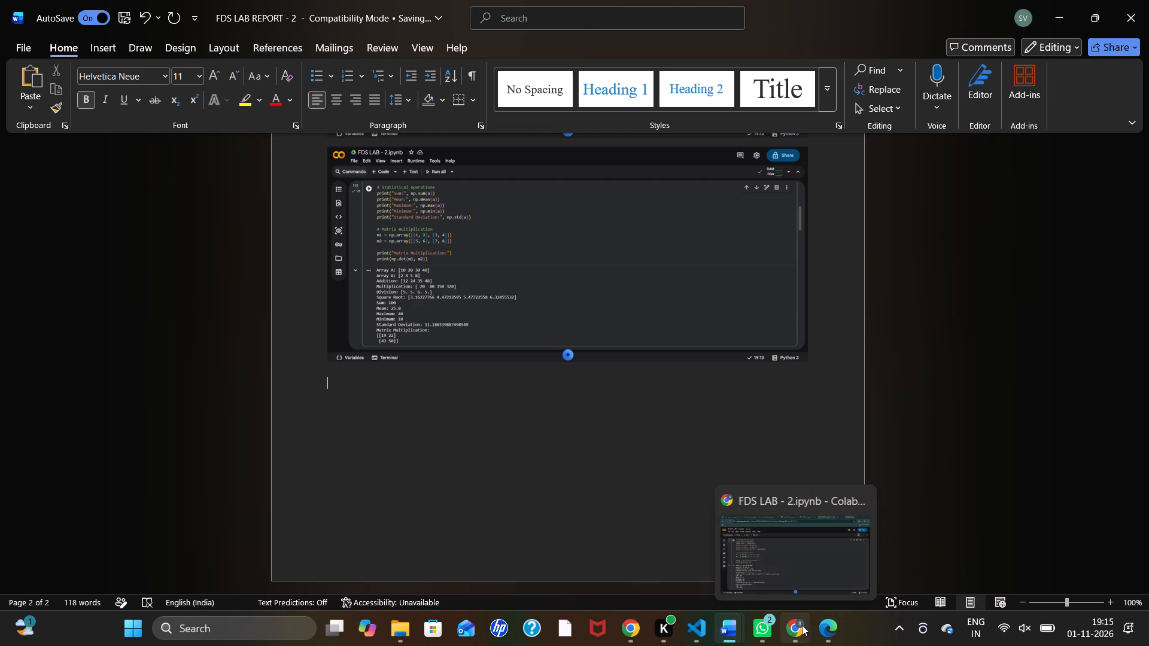
Copy the NumPy Maths explanation from FDS_LAB-02, from "Explanation:" through the "Purpose" bullet, and paste it below the output screenshot in FDS LAB REPORT - 2.
left_click(782, 578)
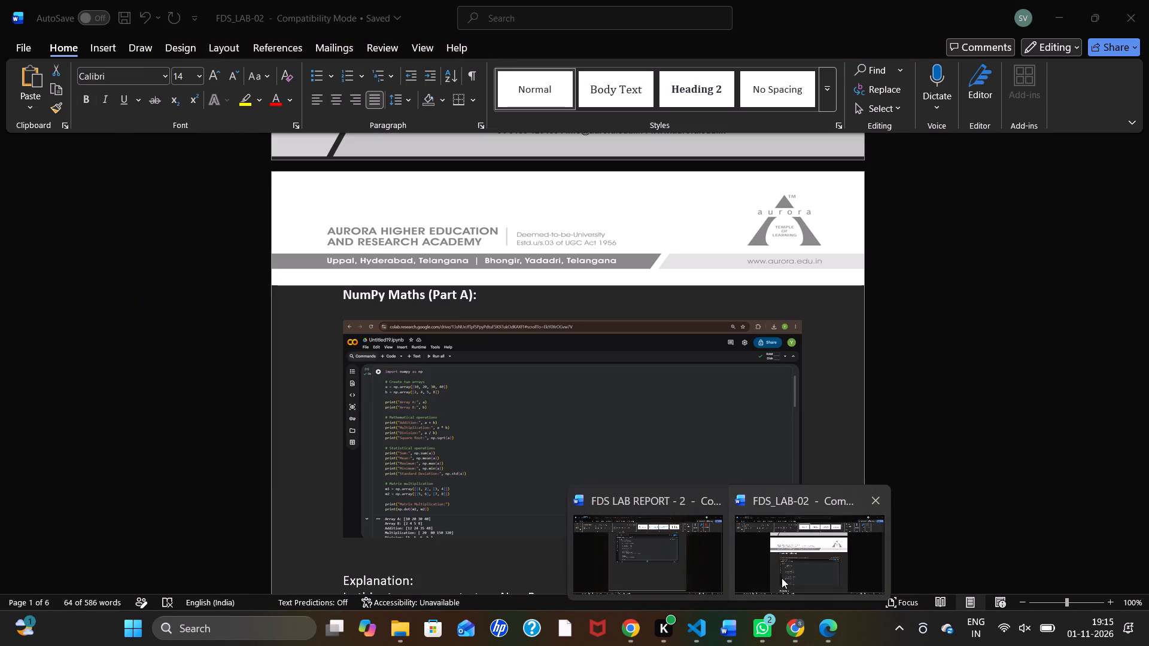
scroll(546, 483, "down", 5)
scroll(546, 483, "up", 1)
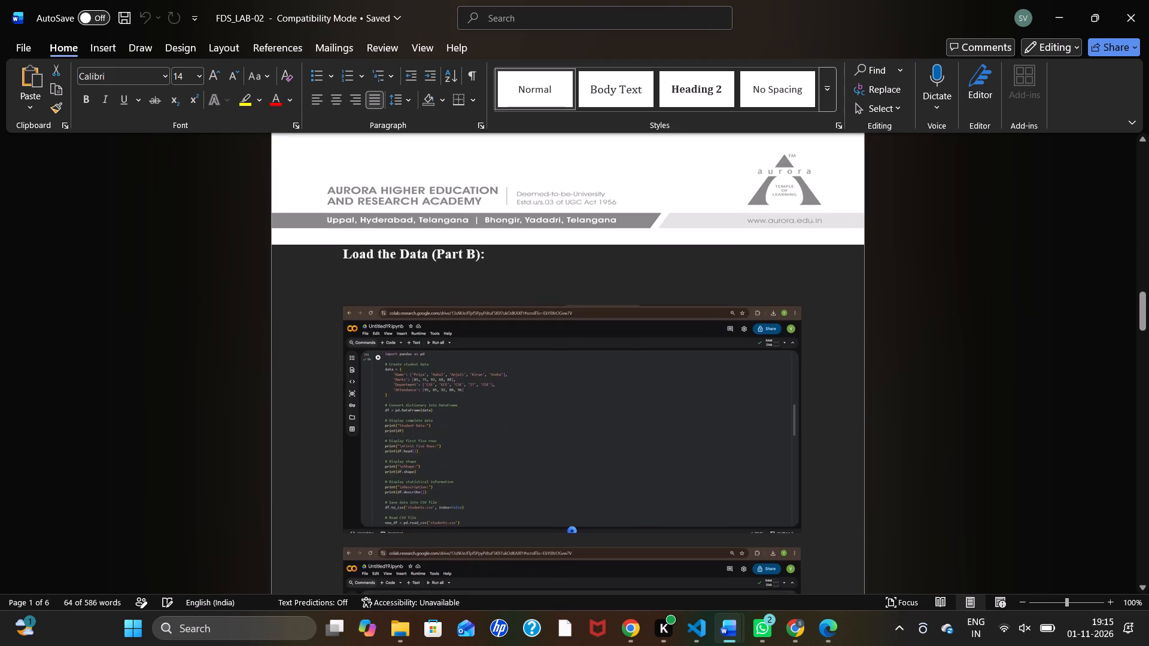
scroll(546, 483, "up", 2)
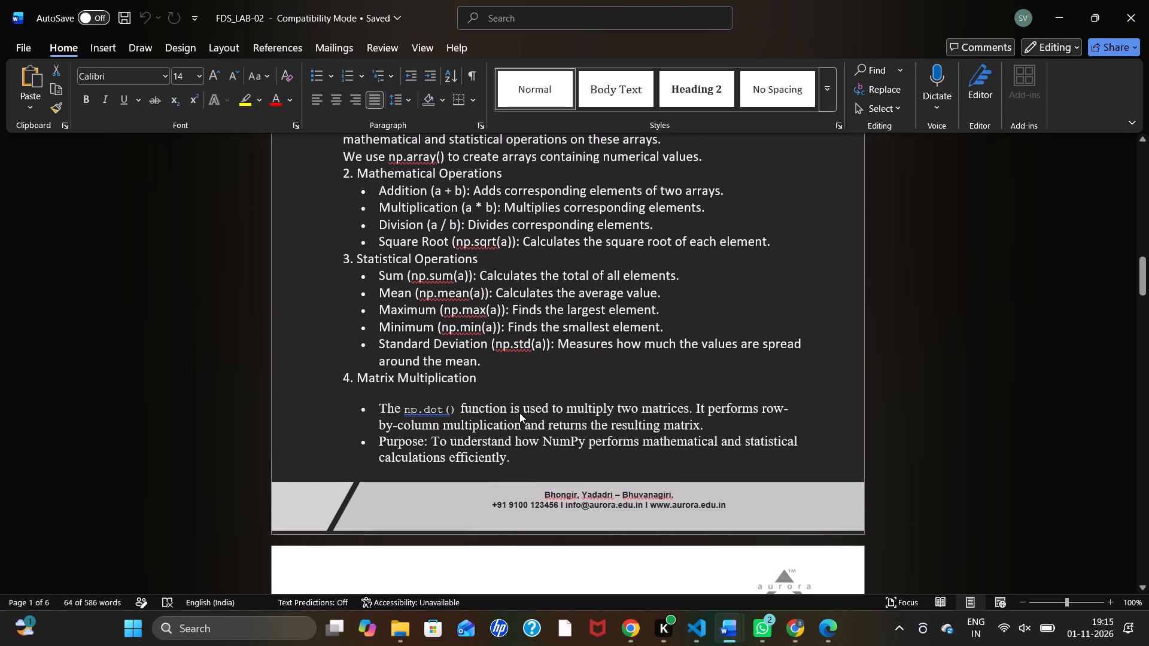
scroll(519, 413, "up", 1)
left_click_drag(519, 473, 323, 291)
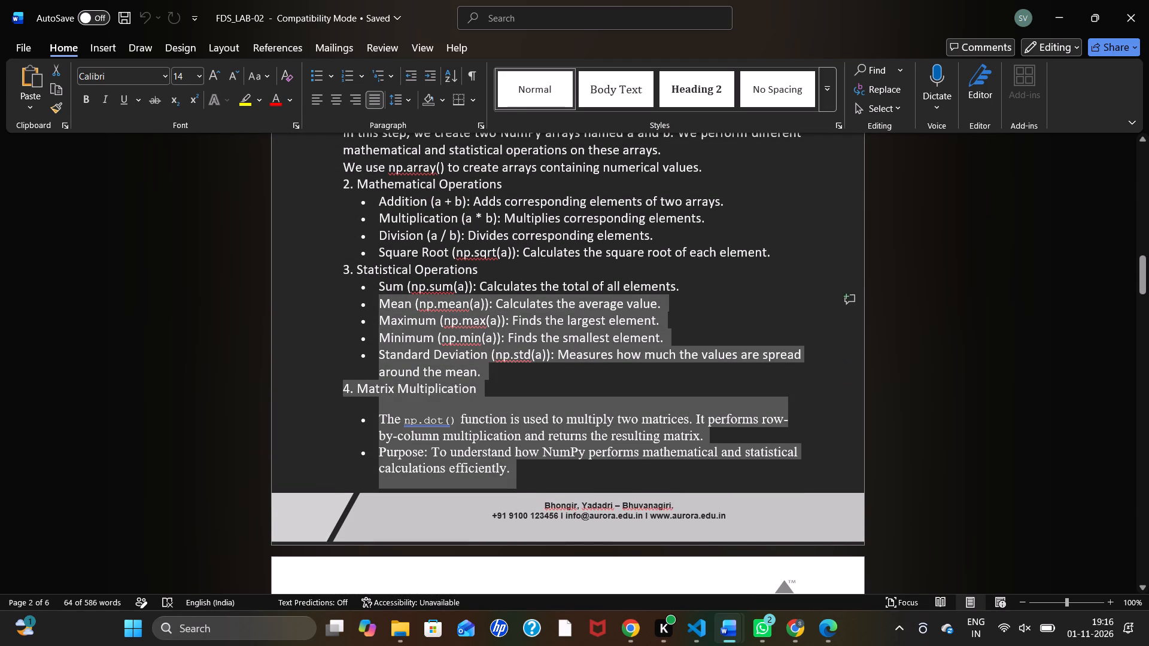
left_click_drag(323, 291, 332, 245)
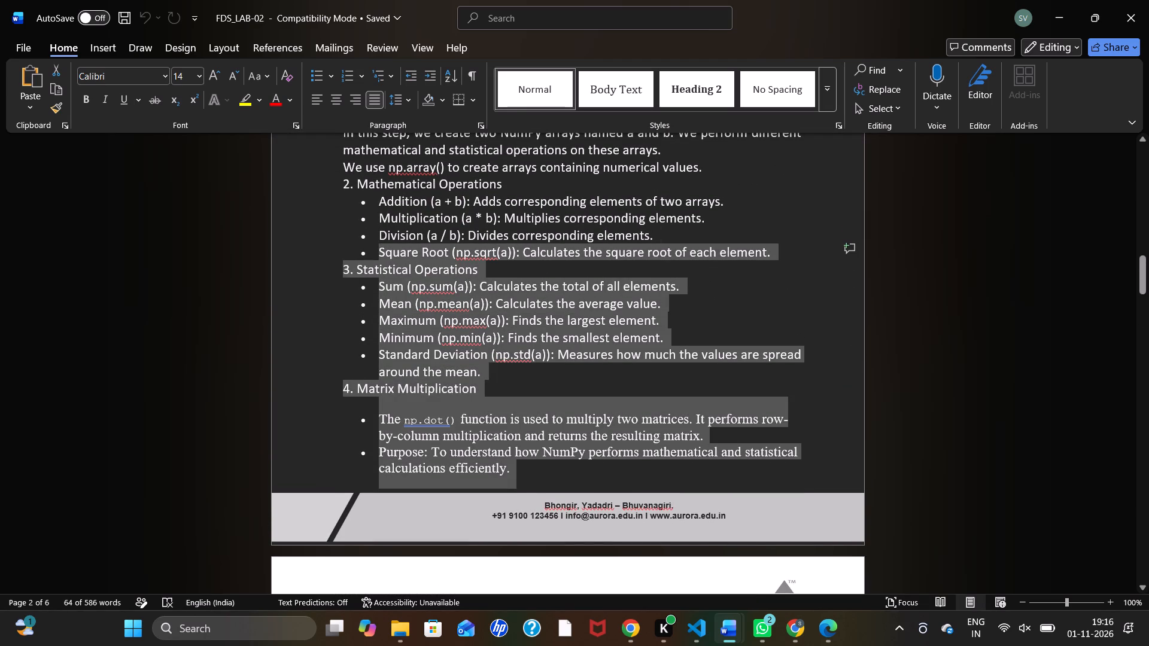
left_click_drag(332, 245, 329, 100)
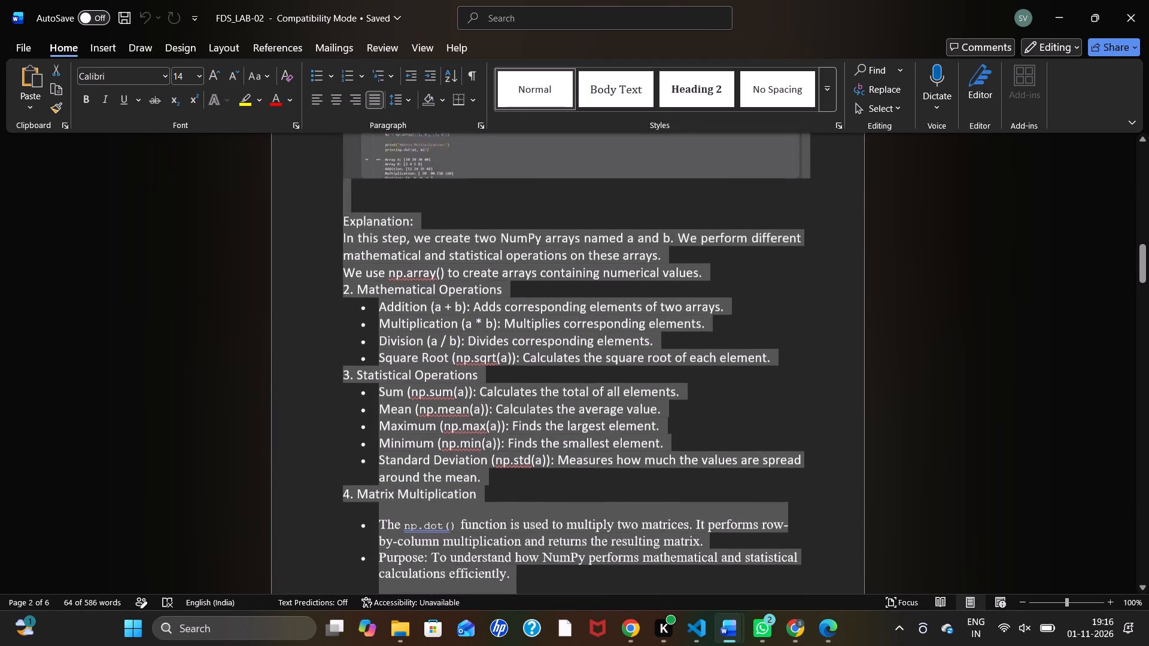
left_click_drag(329, 100, 320, 371)
key("ctrl+c")
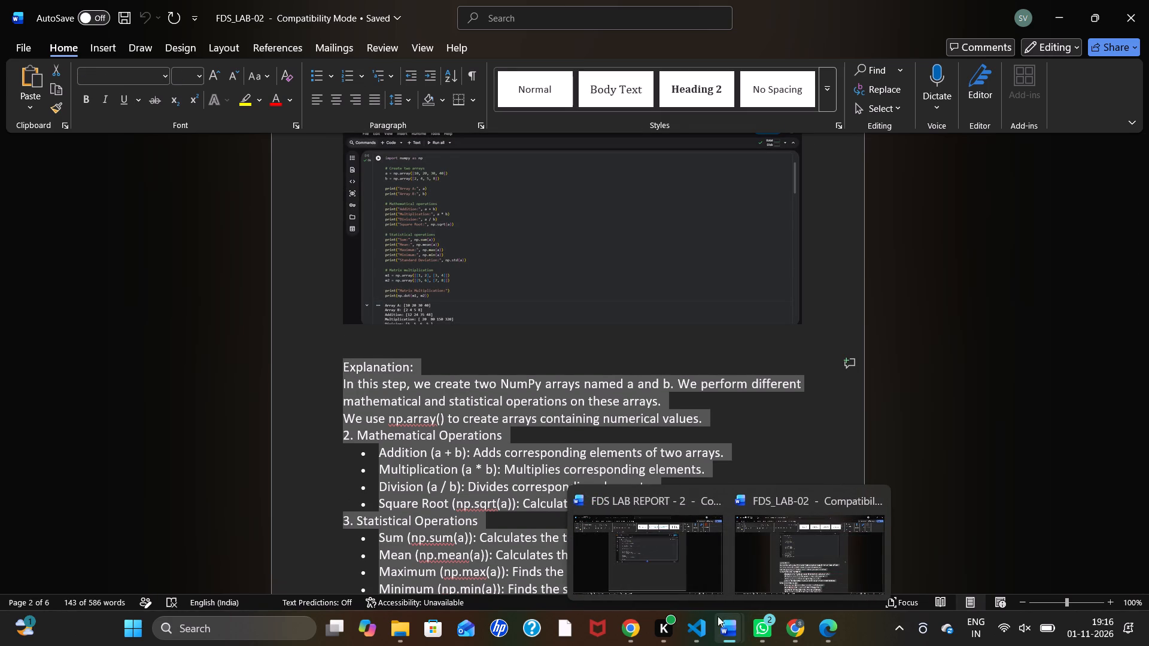
left_click(665, 571)
key("ctrl+v")
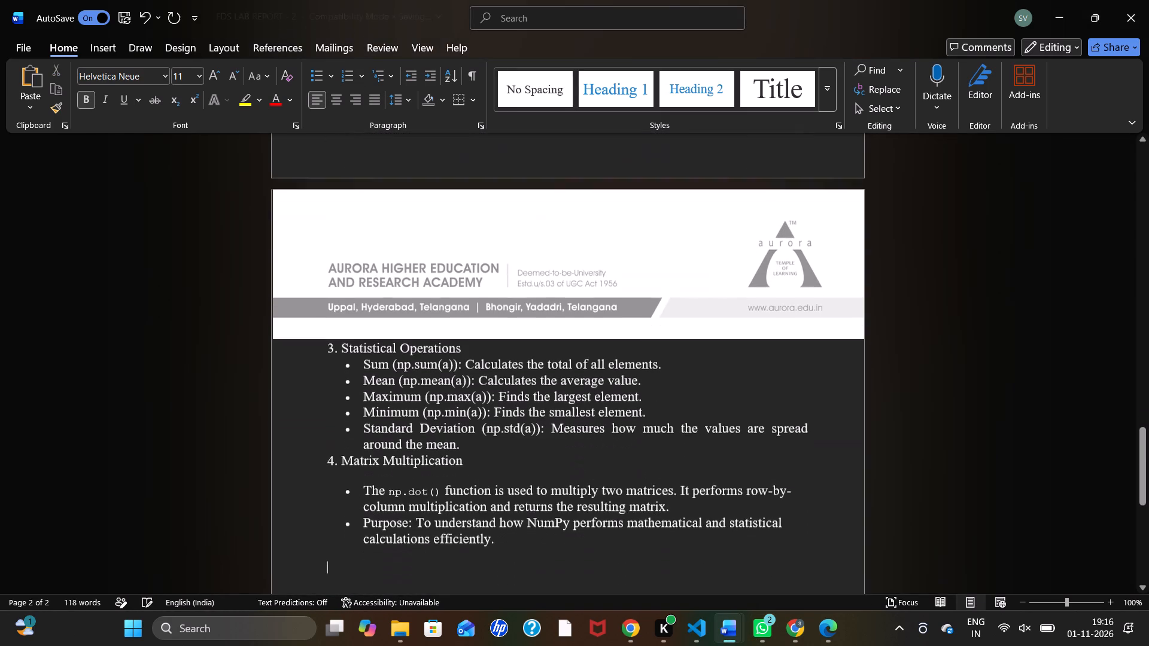
Set the pasted NumPy explanation, from "In this step" through the "Purpose" bullet, to font size 12.
scroll(494, 487, "down", 1)
left_click_drag(498, 499, 319, 308)
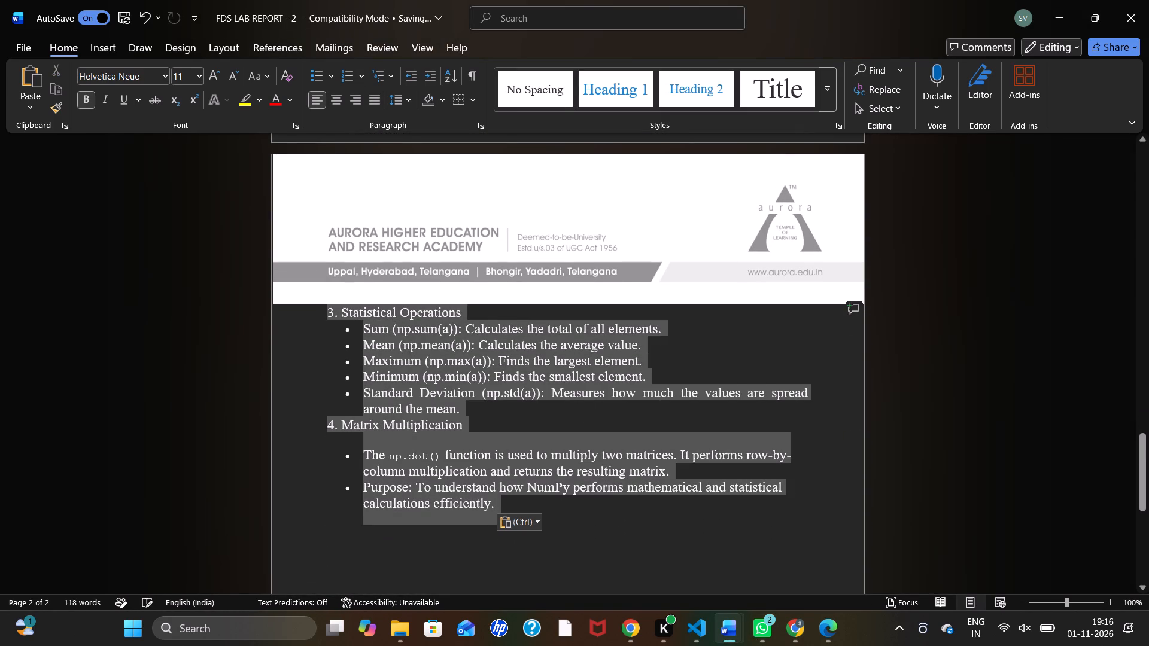
left_click_drag(319, 308, 334, 132)
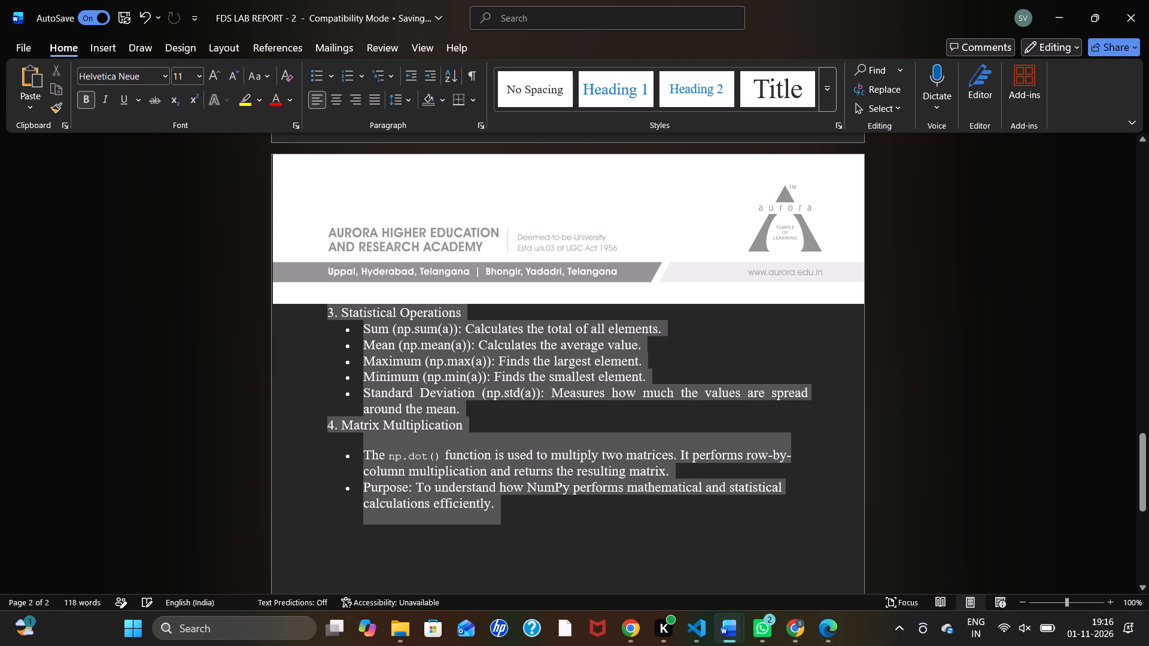
left_click_drag(334, 132, 329, 322)
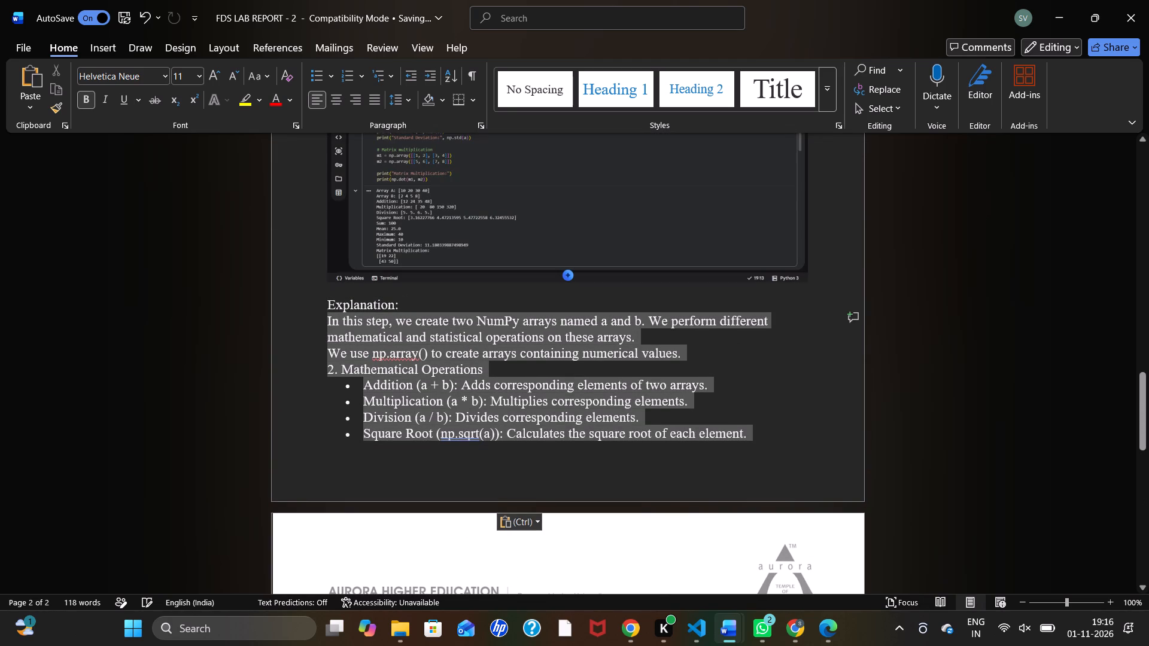
left_click_drag(329, 322, 329, 325)
left_click(440, 279)
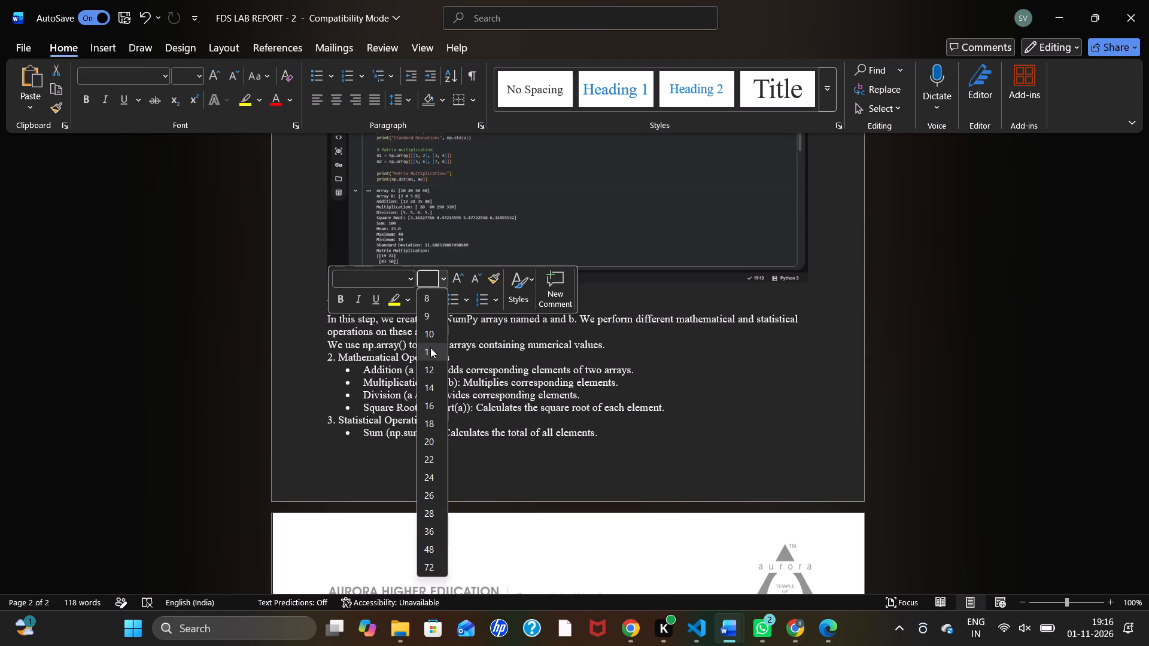
left_click(434, 367)
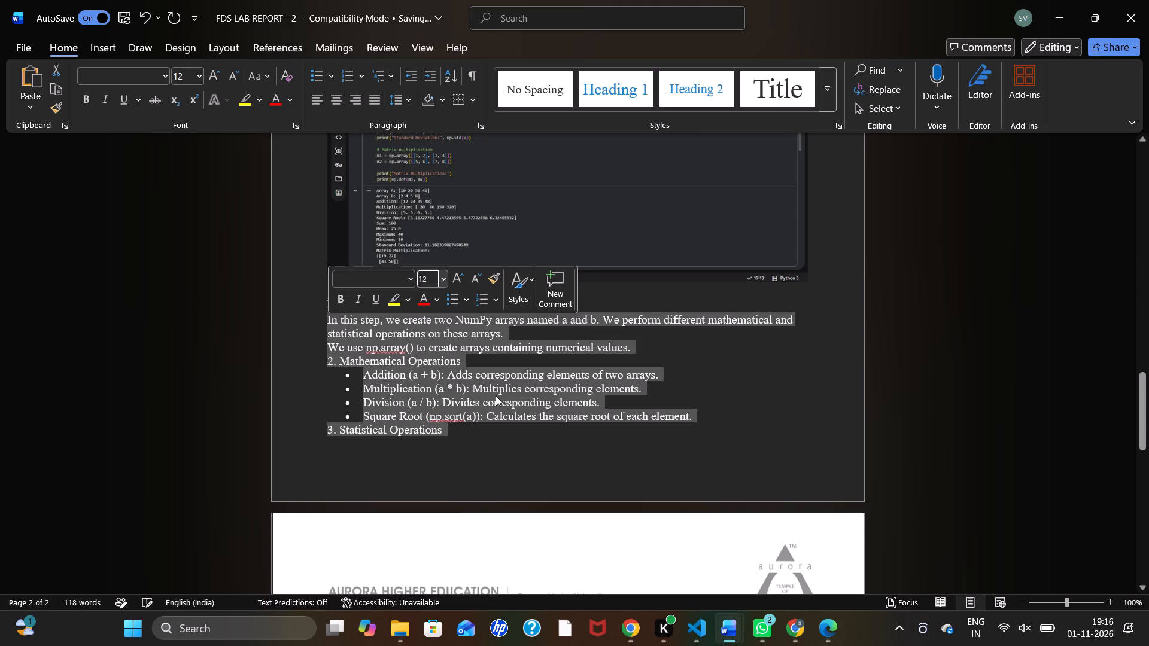
left_click(504, 435)
scroll(504, 435, "down", 3)
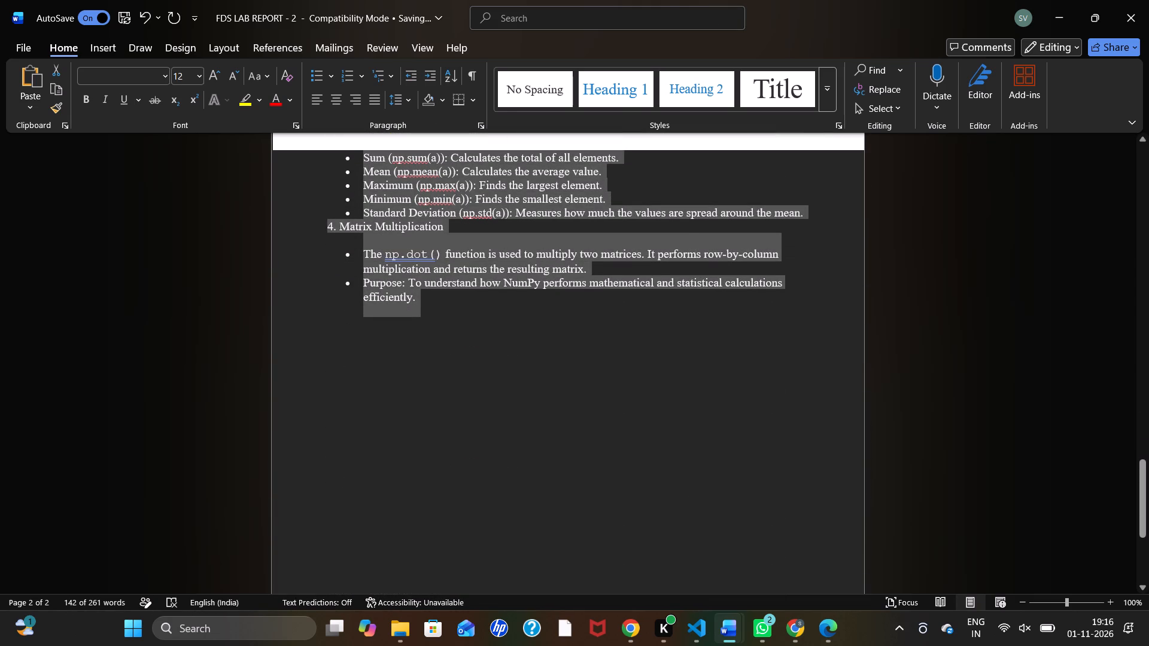
Check FDS_LAB-02 for the next section's heading and add "3. LOAD OF DATA (PART-B):" below the NumPy explanation in FDS LAB REPORT - 2.
left_click(494, 336)
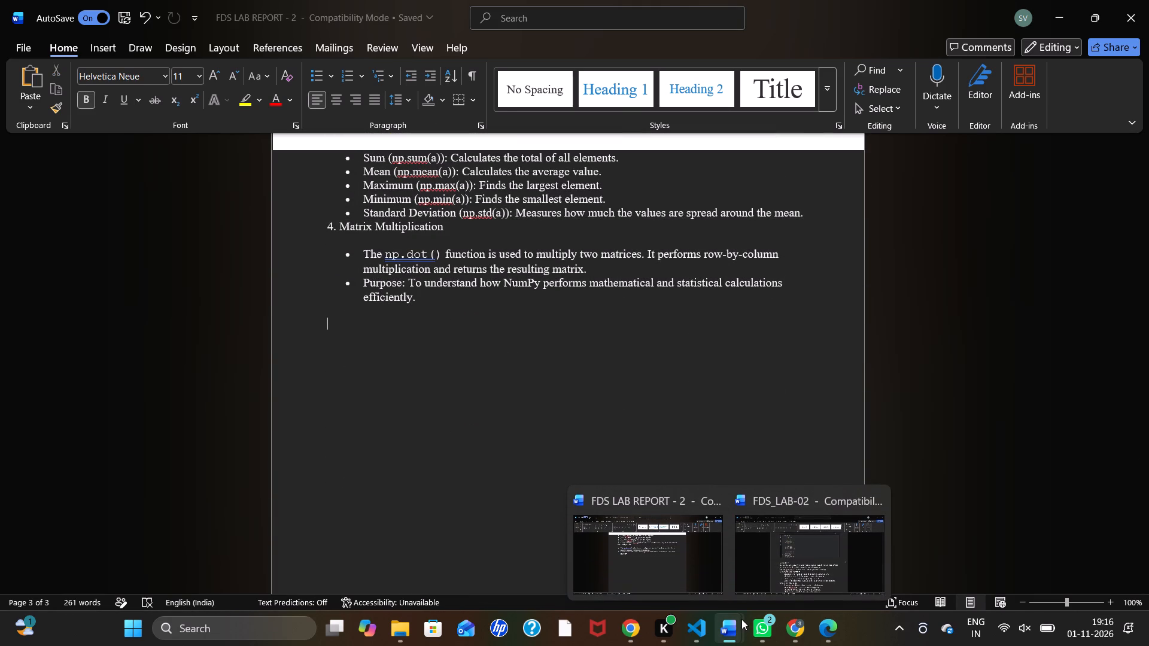
left_click(798, 576)
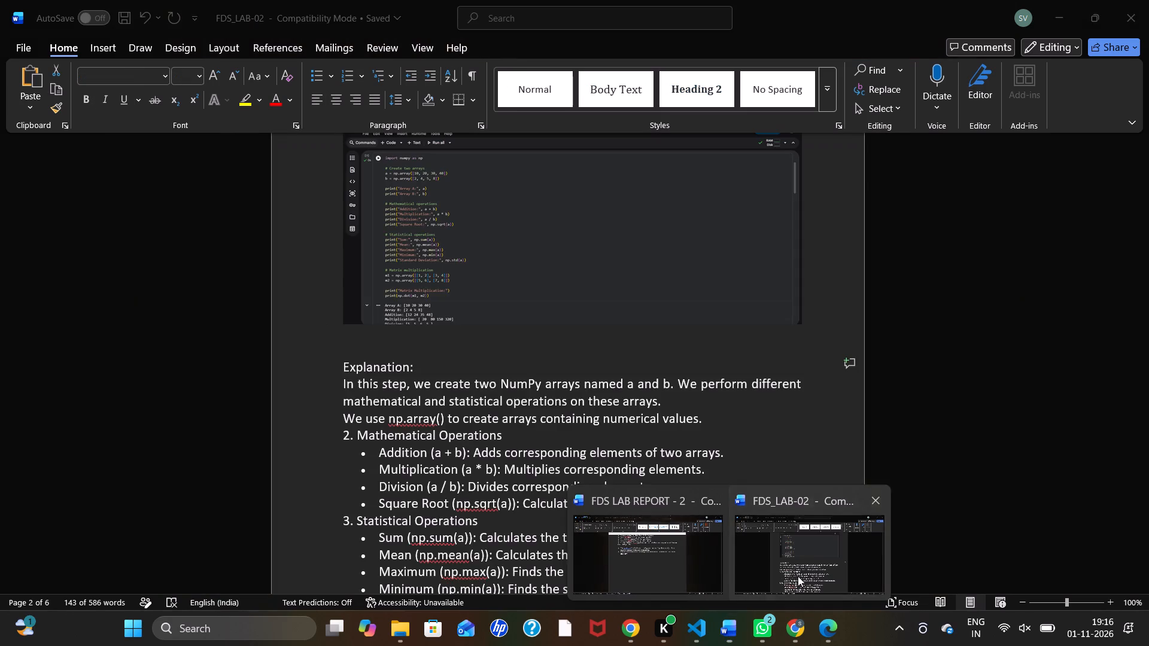
scroll(612, 464, "down", 4)
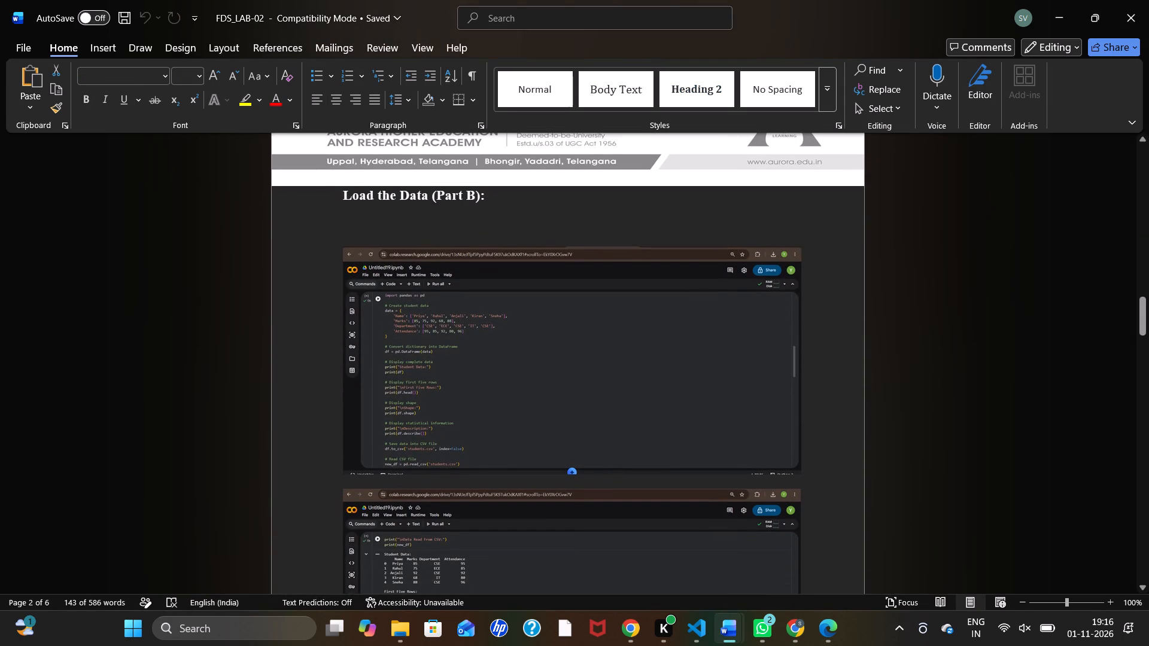
left_click(773, 217)
scroll(773, 217, "down", 1)
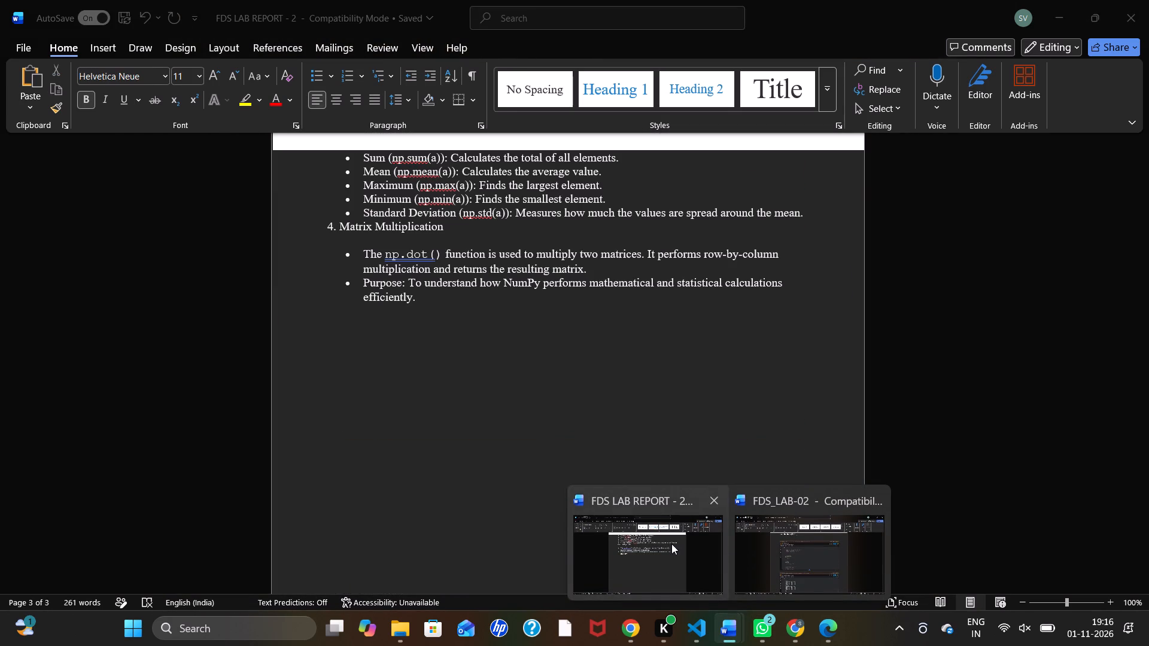
left_click(671, 544)
type("3.")
key("space")
type("load")
key("space")
key("BackSpace")
key("BackSpace")
key("BackSpace")
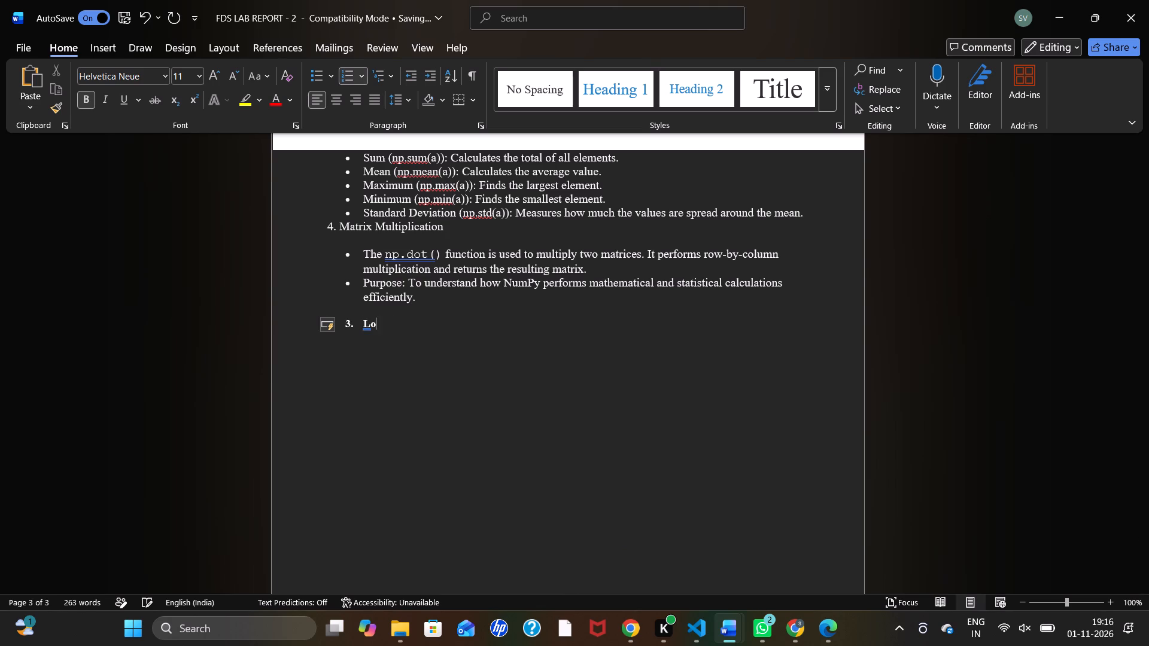
key("BackSpace")
type("OAD")
key("space")
type("OF")
key("space")
type("DATA")
key("space")
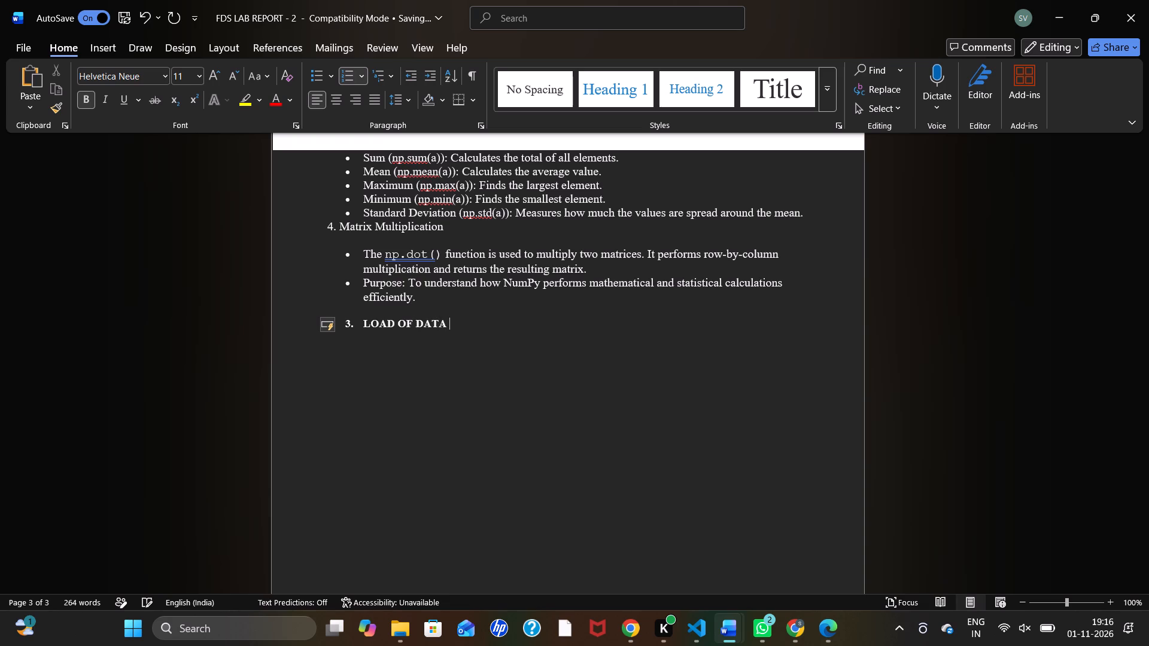
type("()")
key("Left")
type("PART")
key("minus")
key("b")
key("Right")
key("Right")
type(":")
key("space")
Start an unnumbered empty line below the "LOAD OF DATA (PART-B):" heading, aligned with the heading's number.
key("Return")
key("equal")
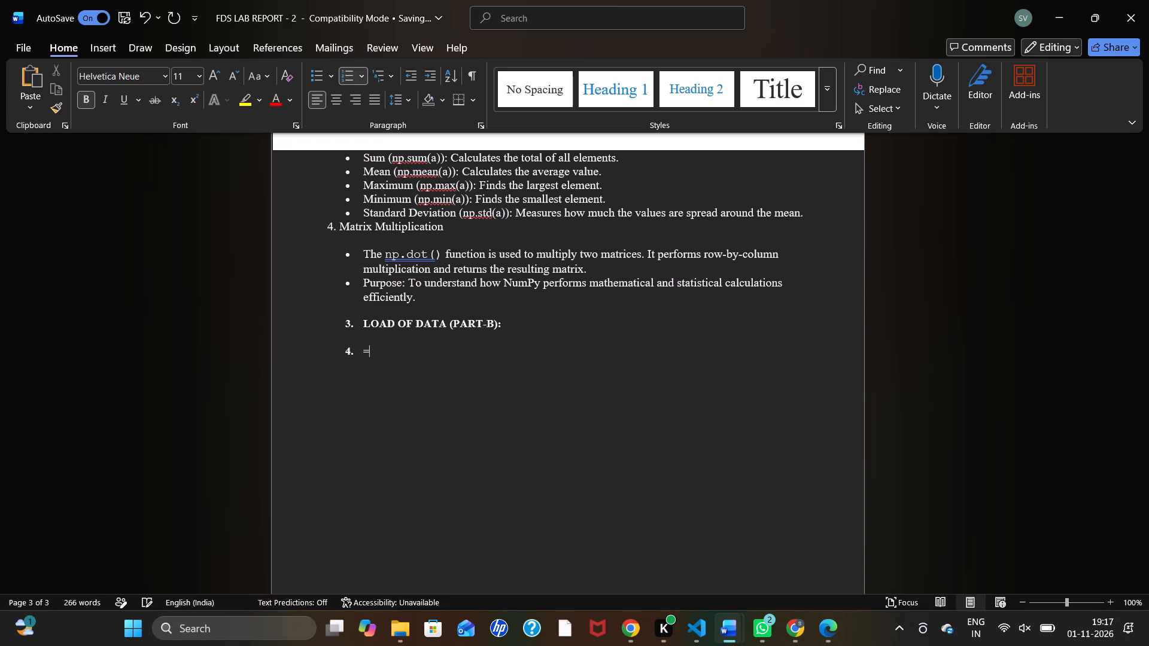
key("BackSpace")
key("BackSpace")
key("BackSpace")
key("BackSpace")
key("BackSpace")
key("Return")
key("BackSpace")
key("BackSpace")
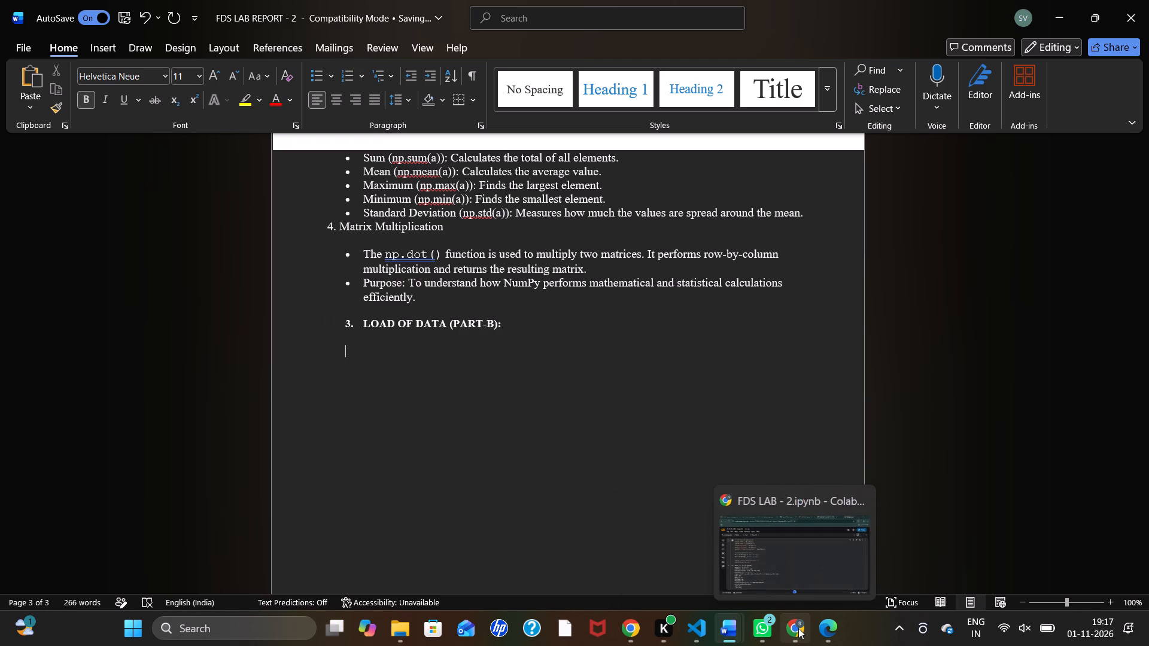
Switch to the FDS LAB - 2.ipynb notebook and capture the full-width Colab area showing the pandas cell from its "import pandas as pd" line.
left_click(780, 543)
scroll(406, 387, "down", 4)
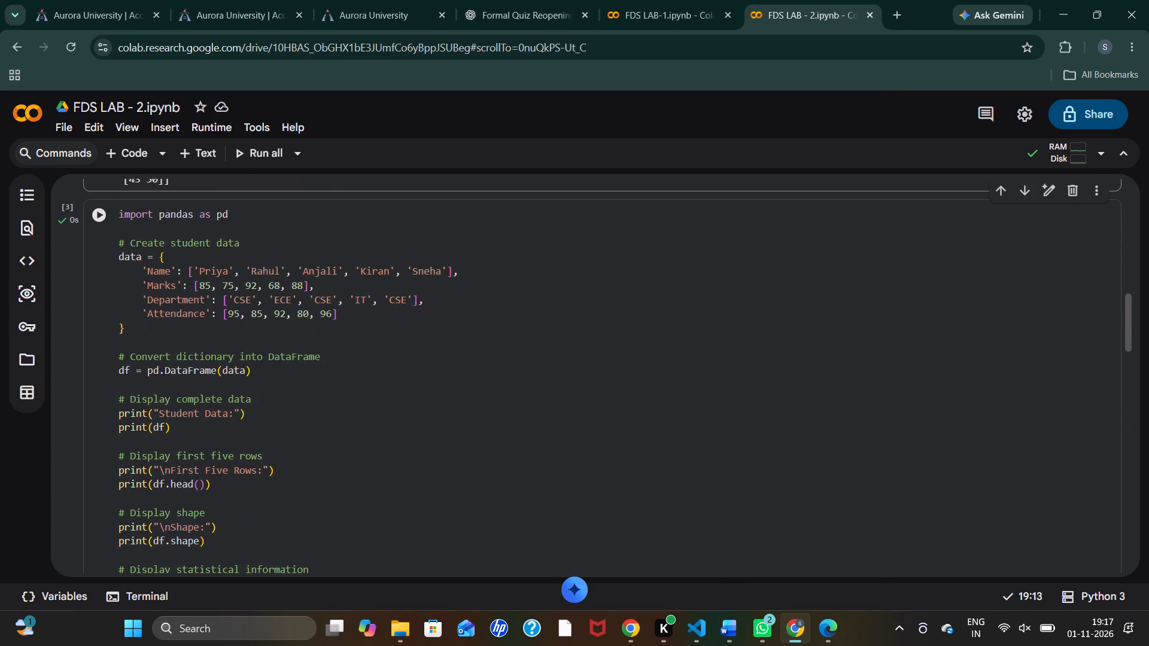
scroll(406, 387, "down", 1)
scroll(406, 387, "up", 2)
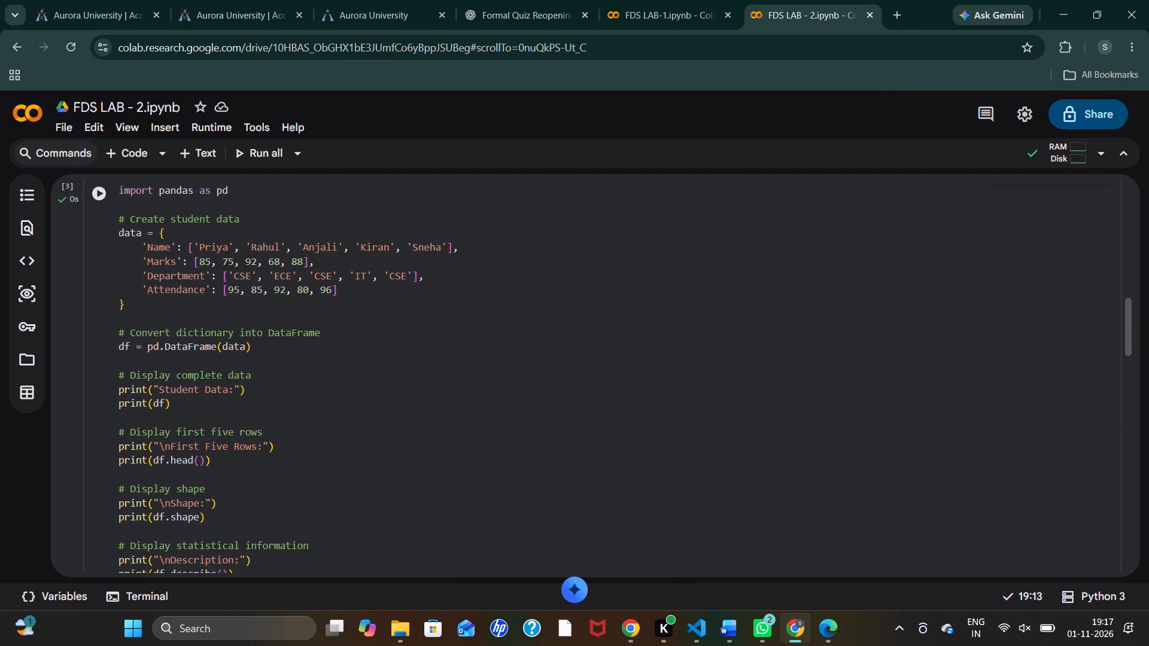
scroll(406, 387, "up", 1)
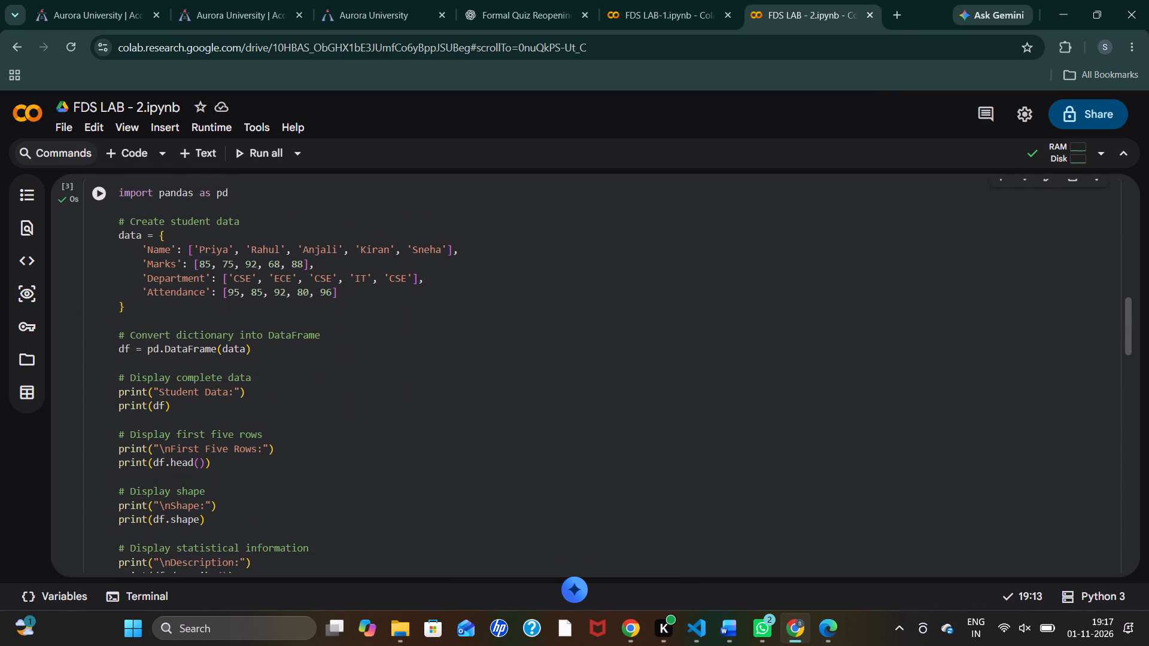
key("Print")
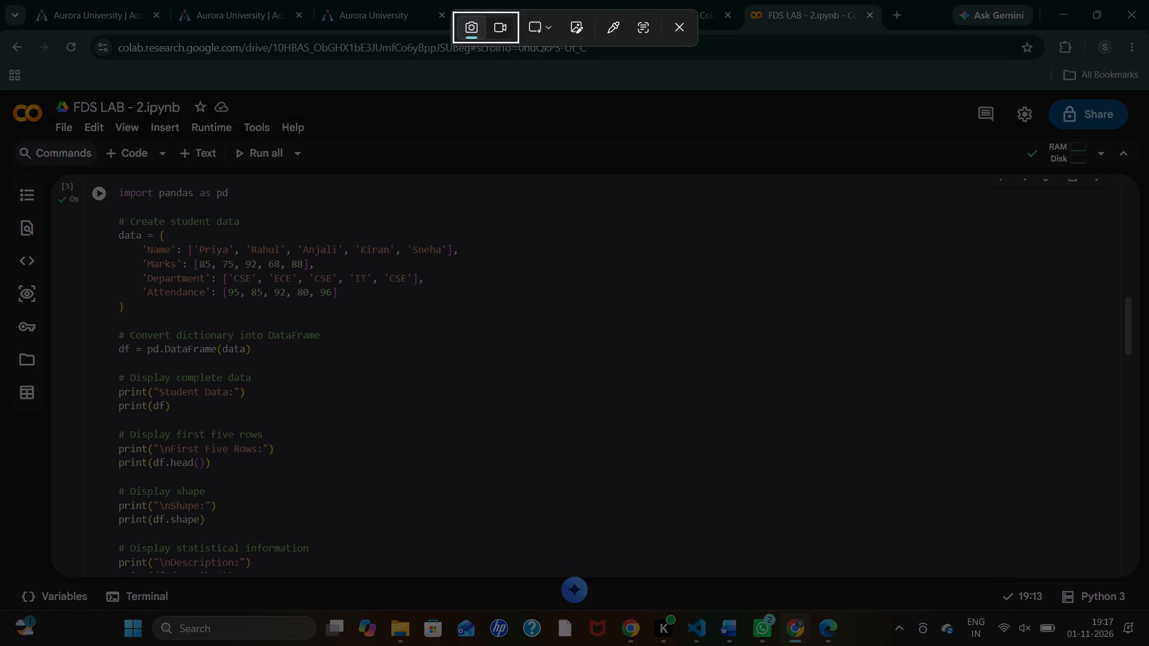
left_click_drag(0, 88, 448, 524)
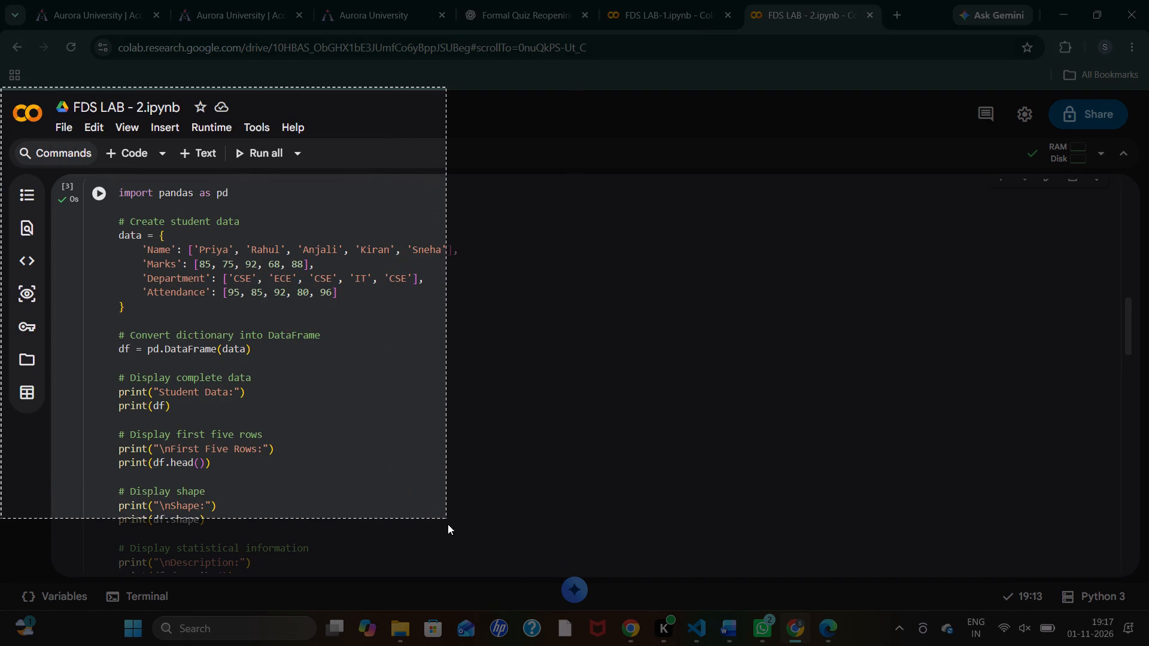
left_click_drag(448, 524, 753, 610)
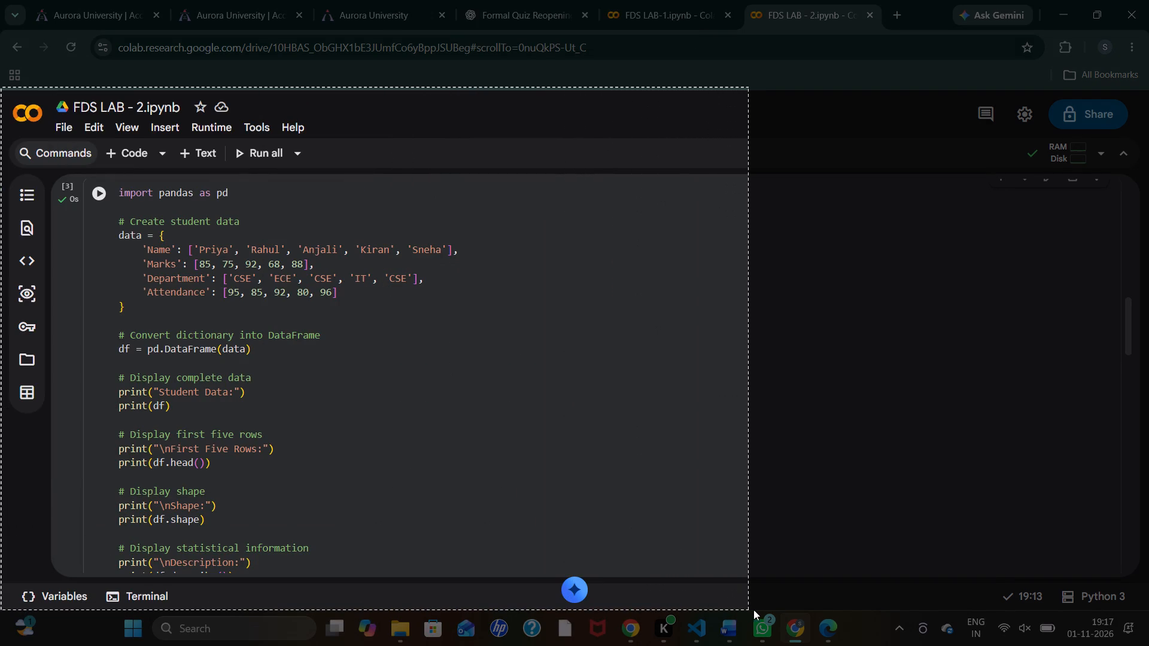
left_click_drag(753, 610, 952, 611)
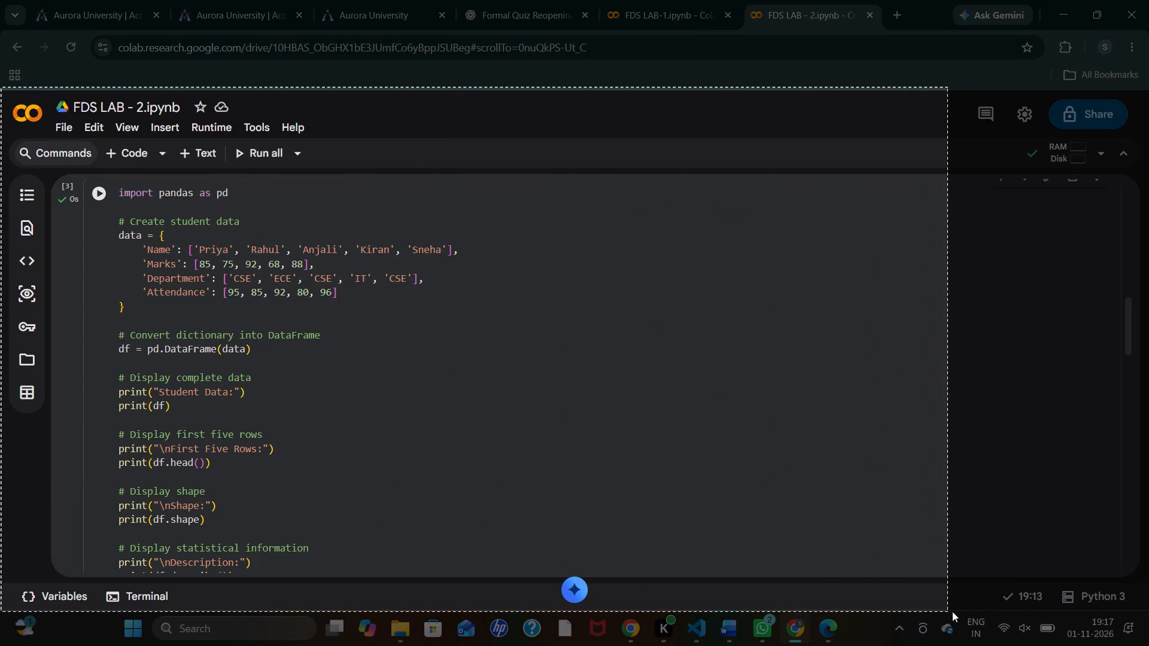
left_click_drag(952, 611, 1148, 611)
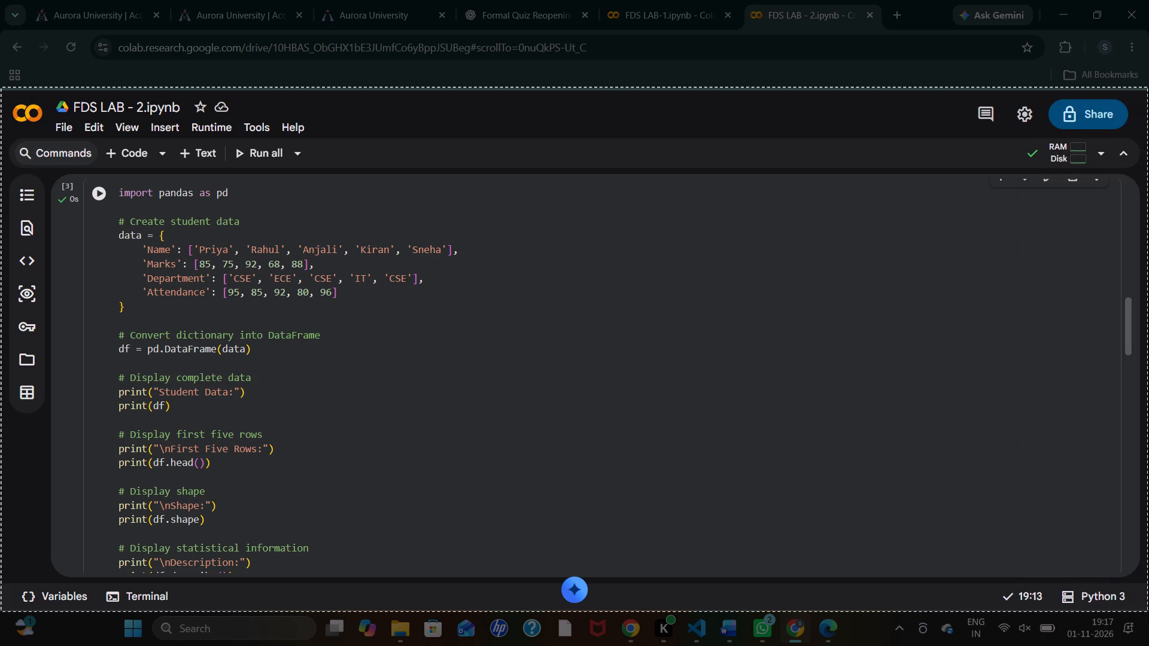
left_click_drag(1148, 611, 1148, 611)
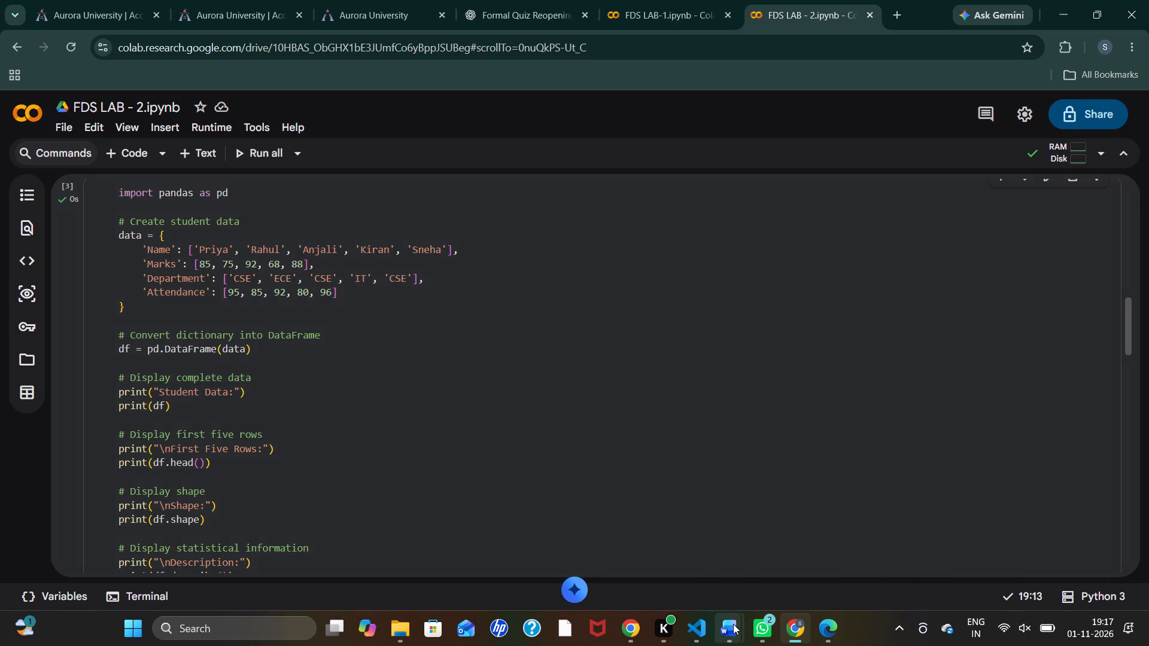
Paste the pandas code screenshot below the "LOAD OF DATA (PART-B):" heading in FDS LAB REPORT - 2 and start a new line after it.
left_click(788, 576)
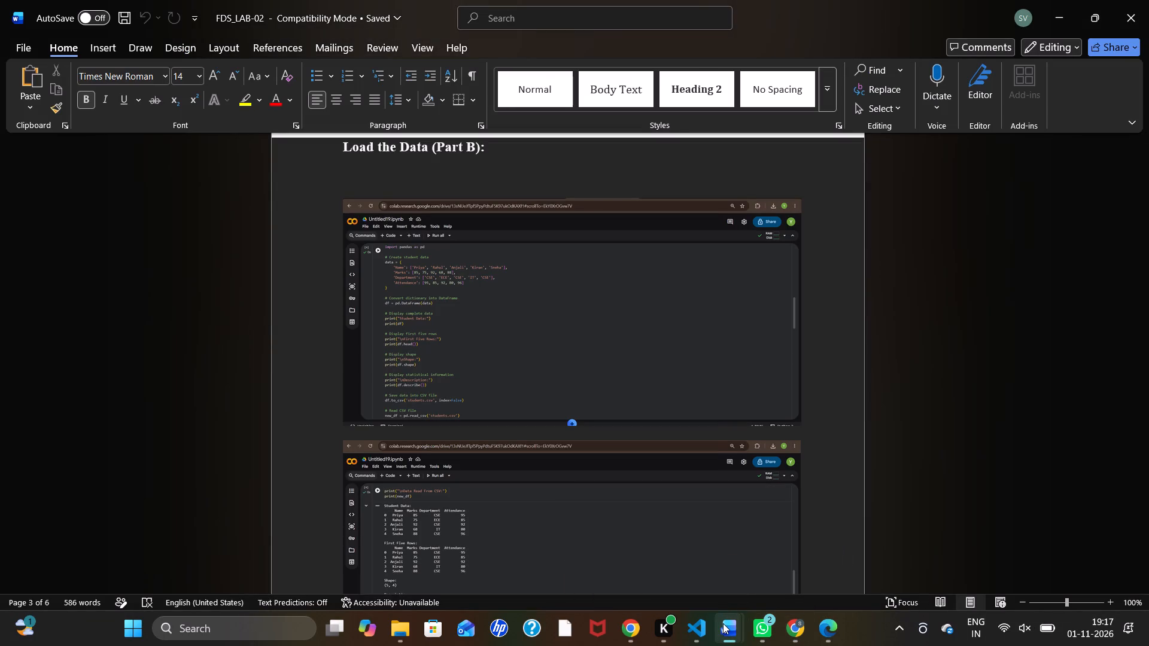
left_click(671, 565)
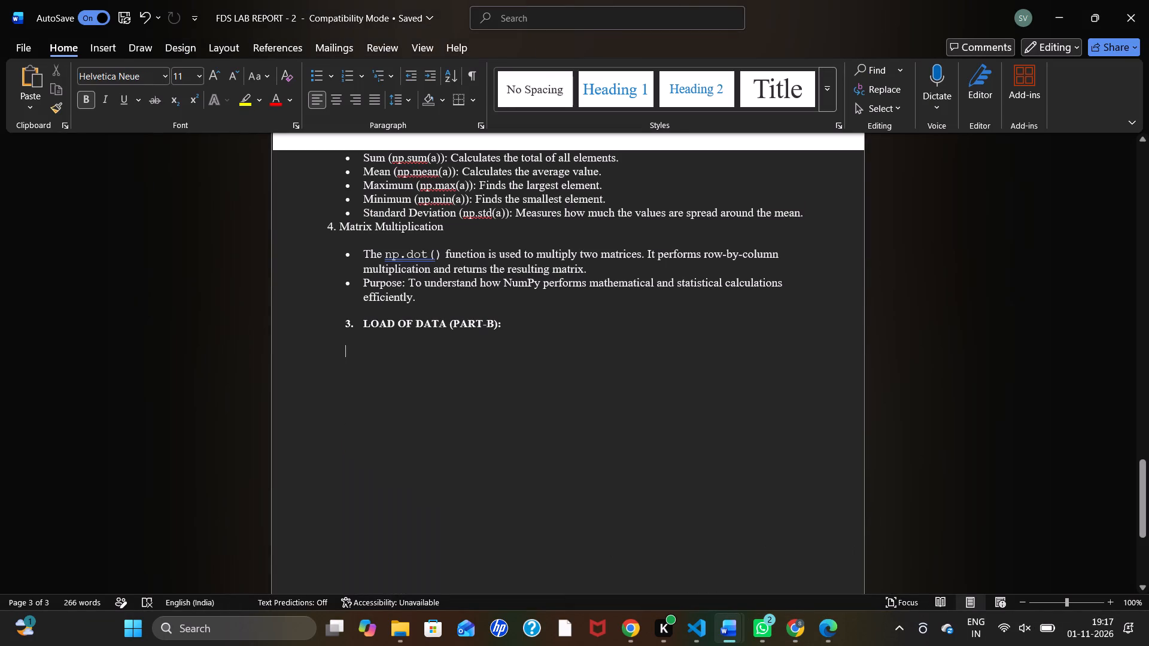
key("ctrl+v")
scroll(671, 565, "down", 2)
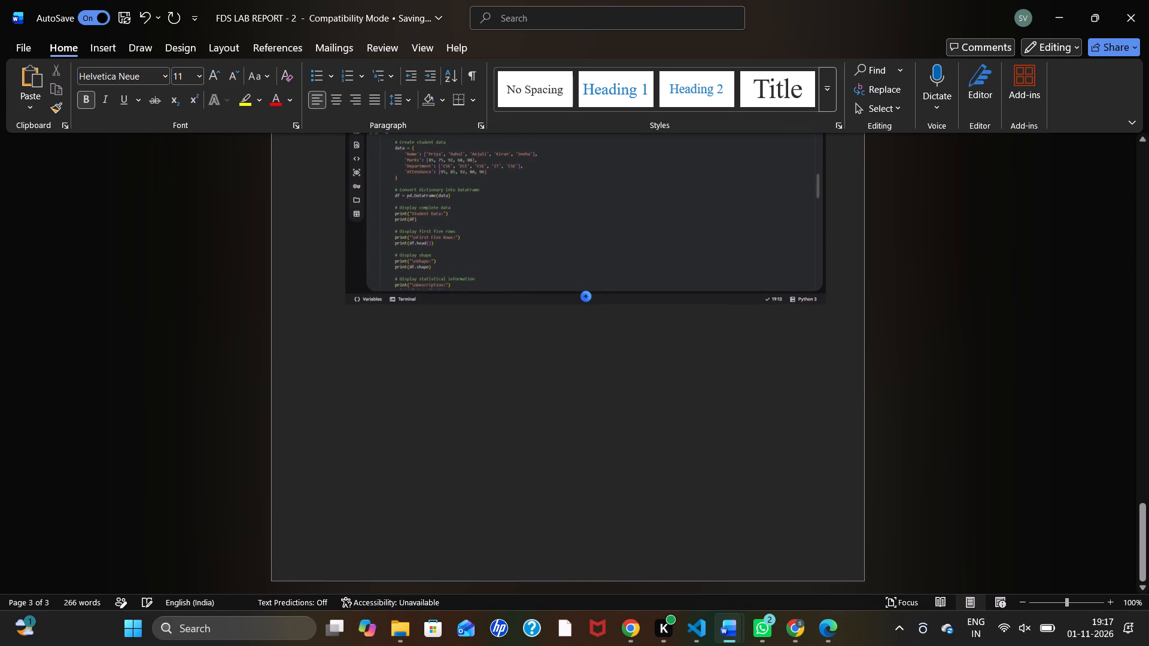
key("Return")
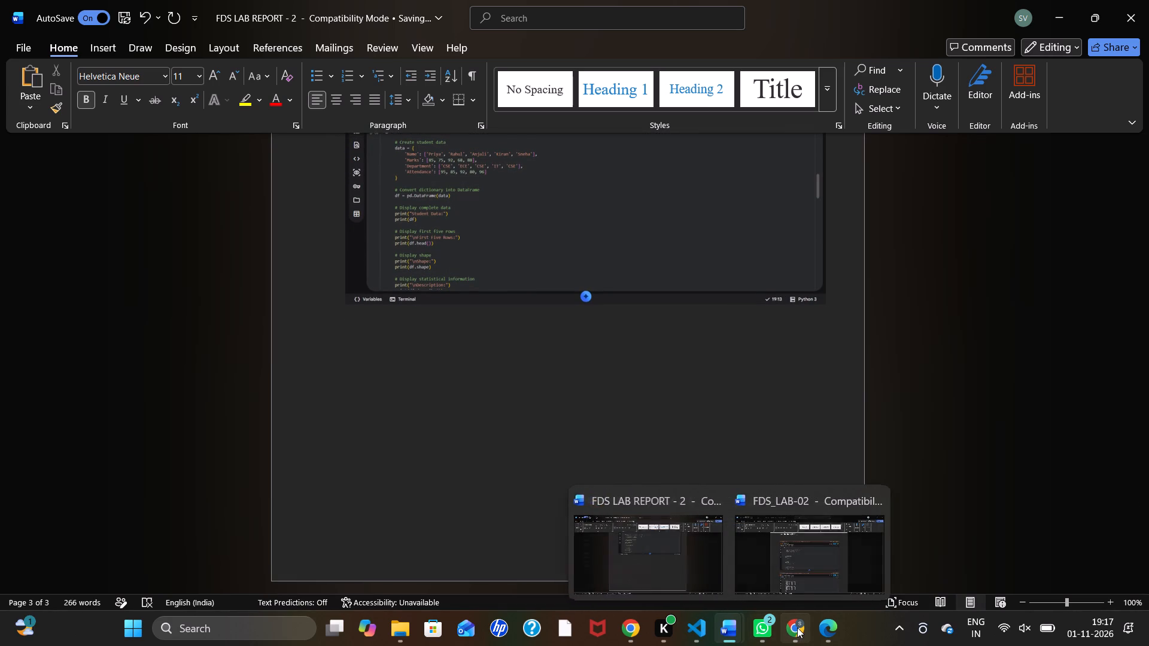
Switch to the FDS LAB - 2.ipynb notebook and capture the full-width Colab area showing the pandas output from "Student Data:" through the Description table.
left_click(813, 556)
scroll(437, 523, "down", 1)
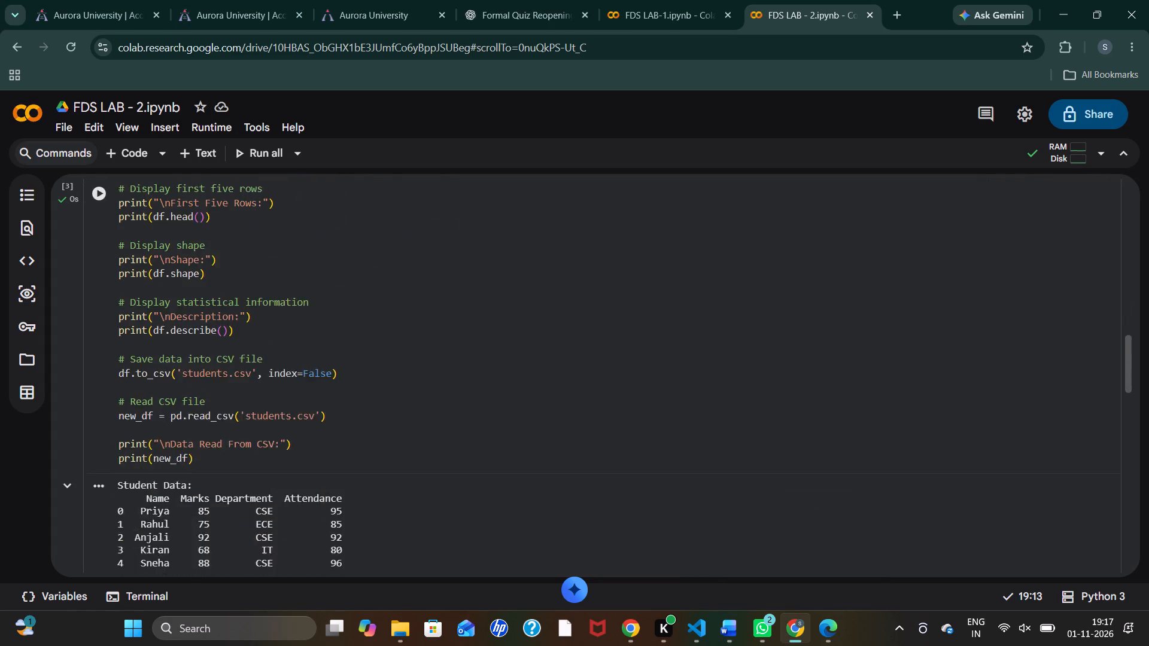
scroll(437, 523, "down", 2)
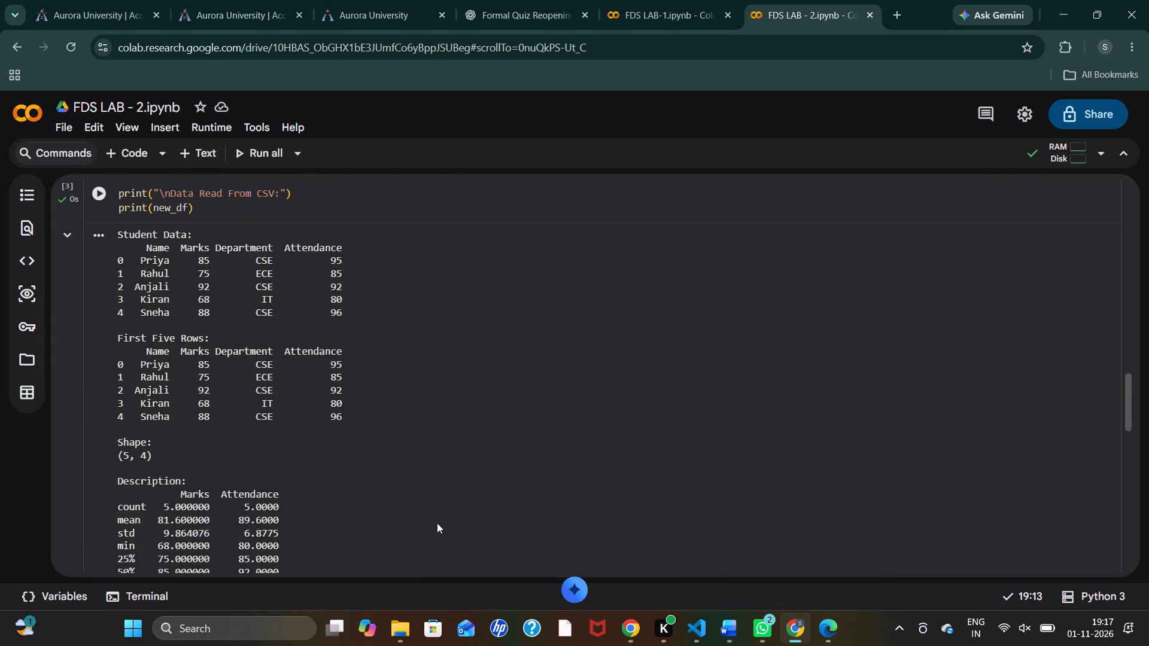
scroll(437, 523, "down", 2)
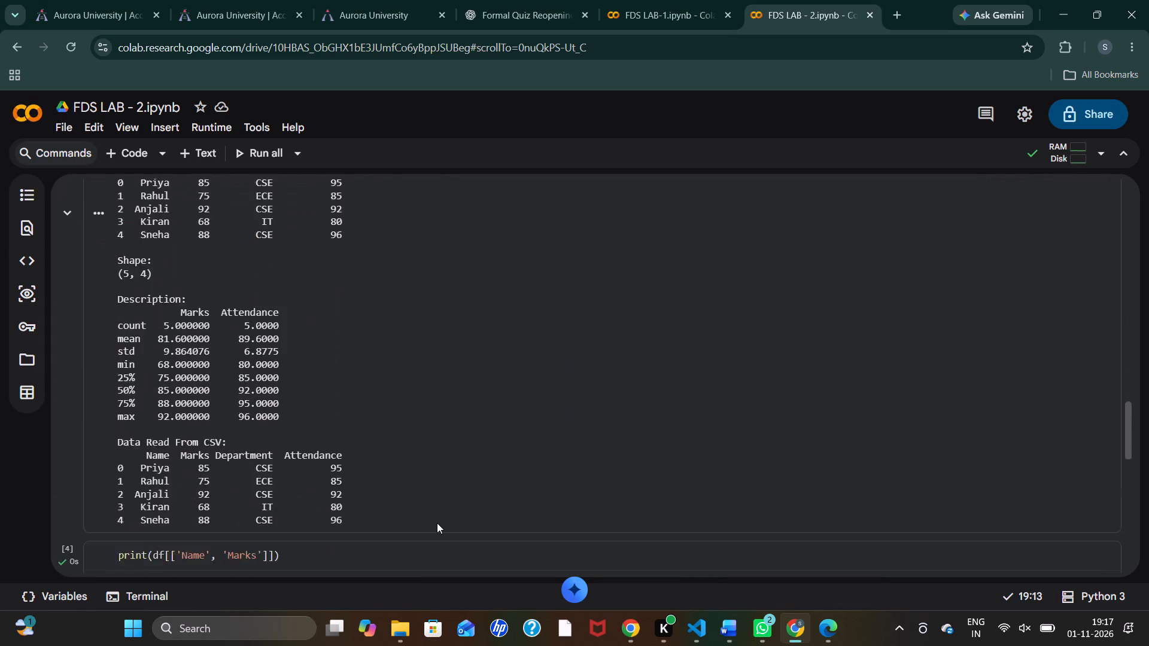
scroll(437, 523, "down", 1)
scroll(437, 523, "up", 6)
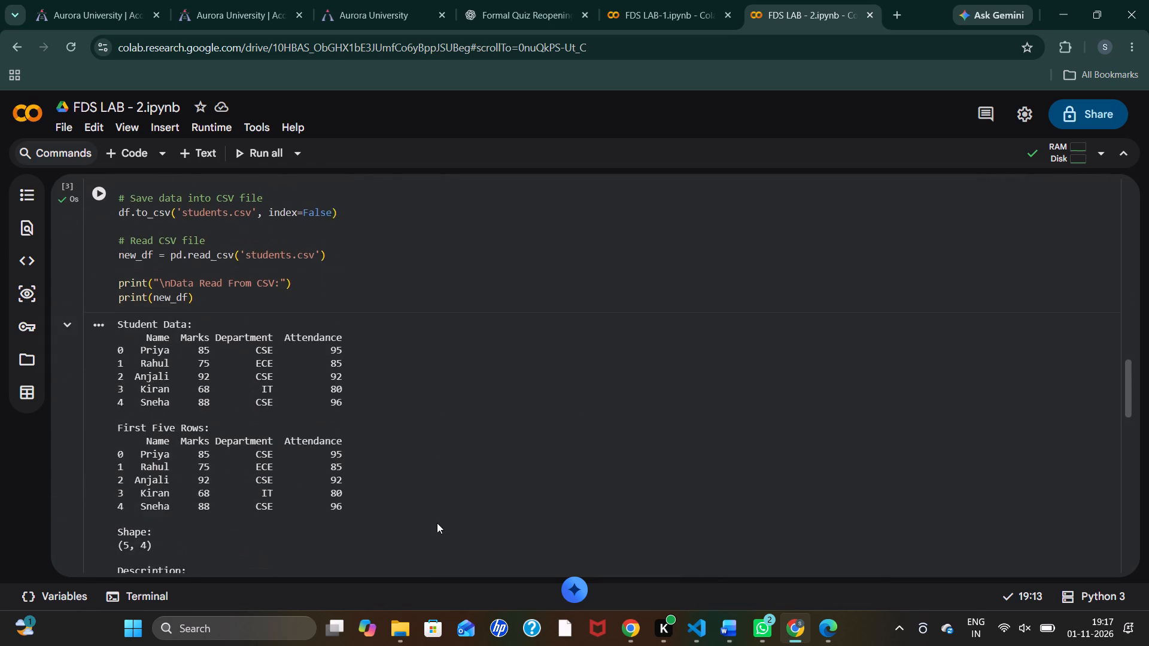
scroll(437, 523, "down", 2)
scroll(437, 523, "up", 1)
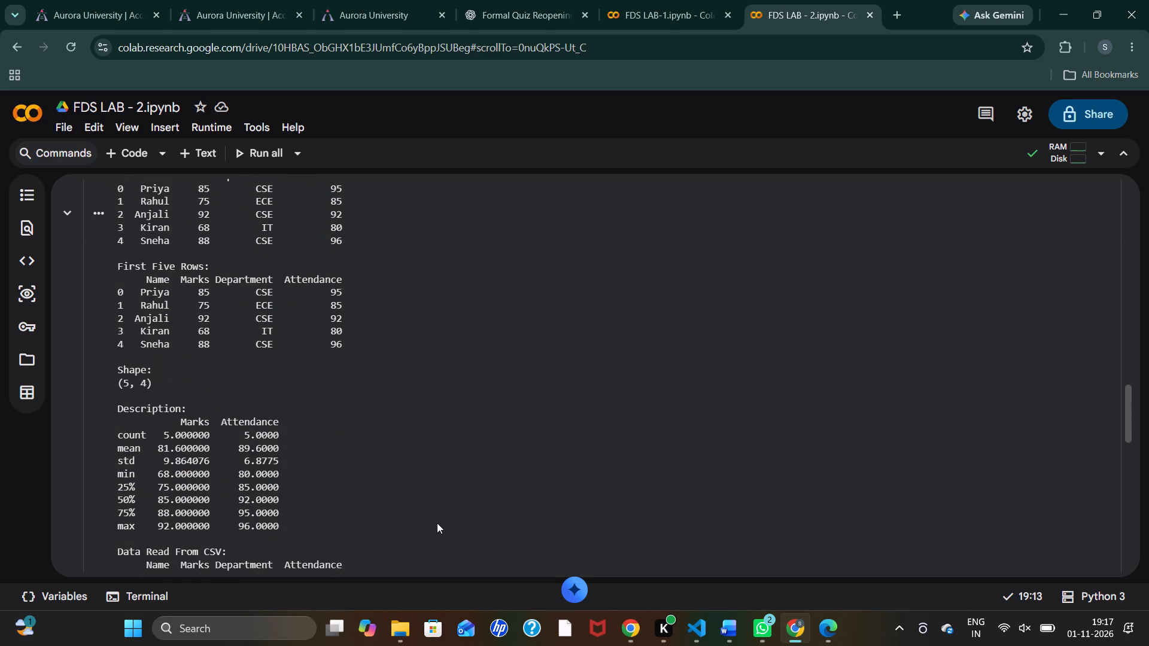
scroll(437, 523, "up", 2)
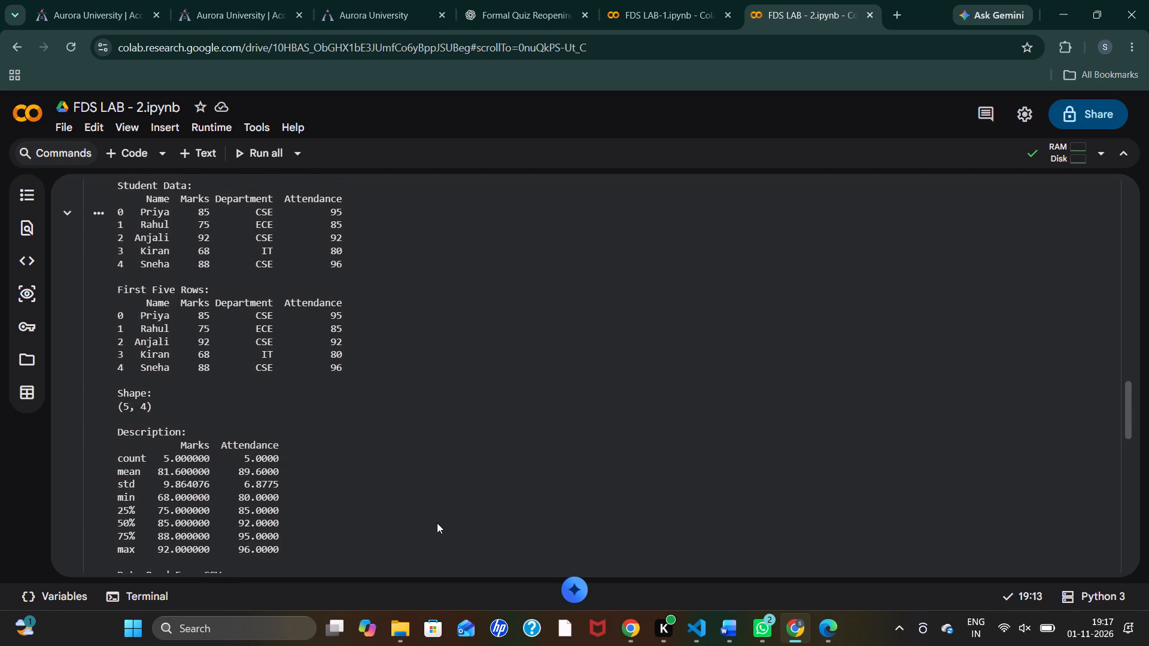
key("Print")
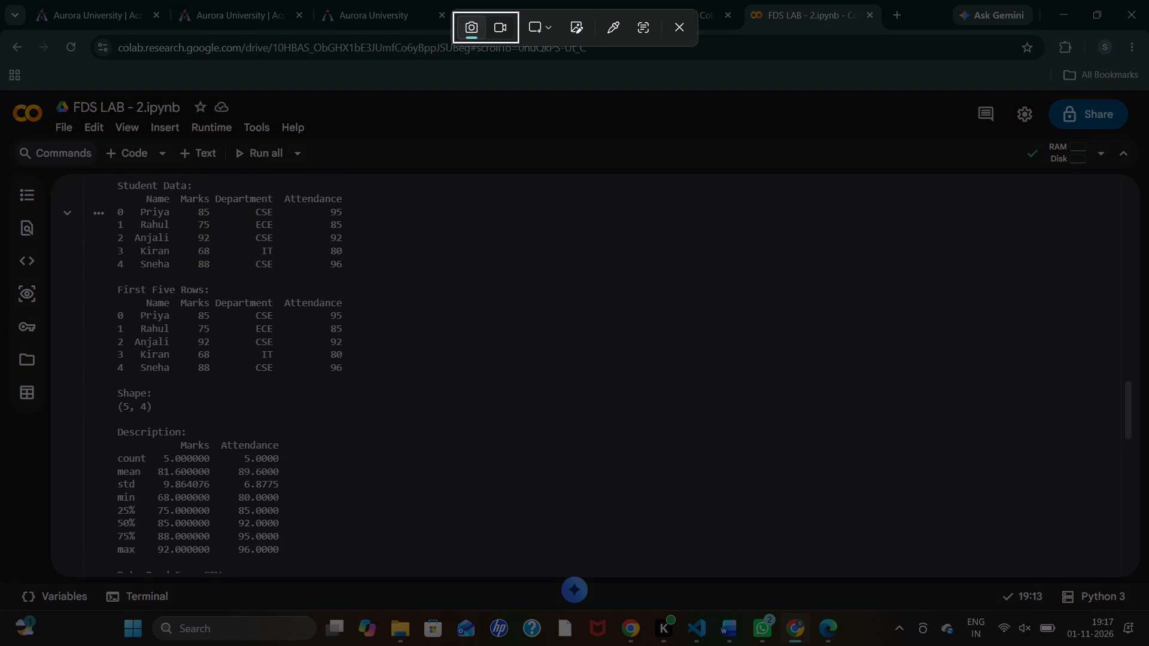
left_click_drag(0, 89, 536, 615)
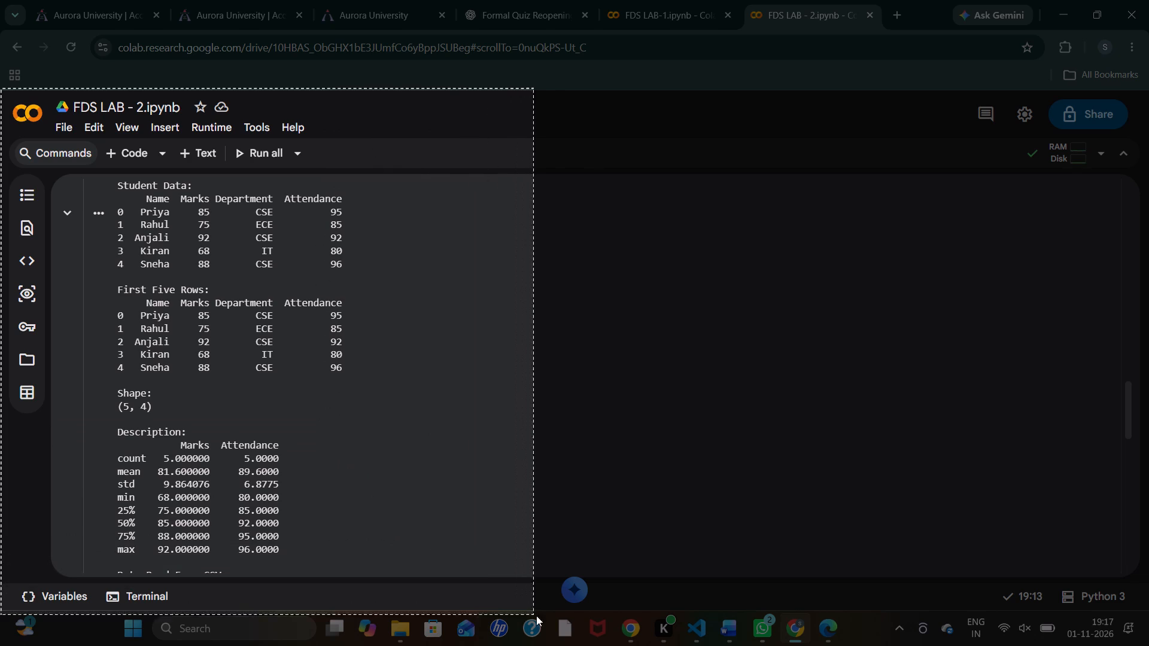
left_click_drag(536, 615, 746, 611)
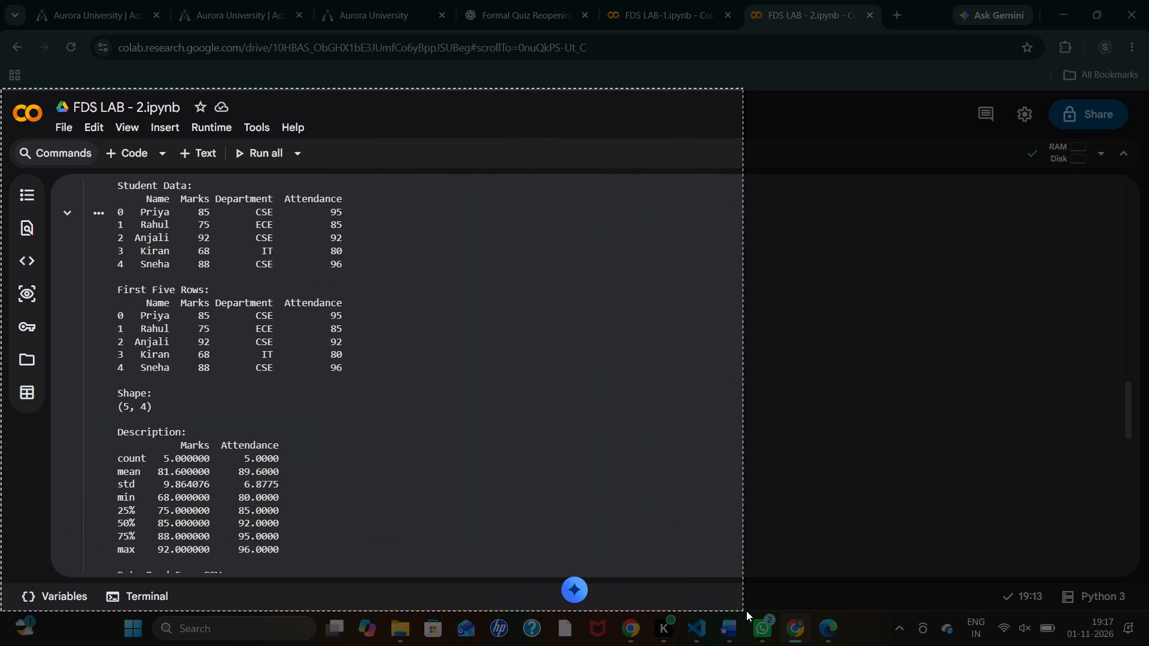
left_click_drag(746, 611, 949, 611)
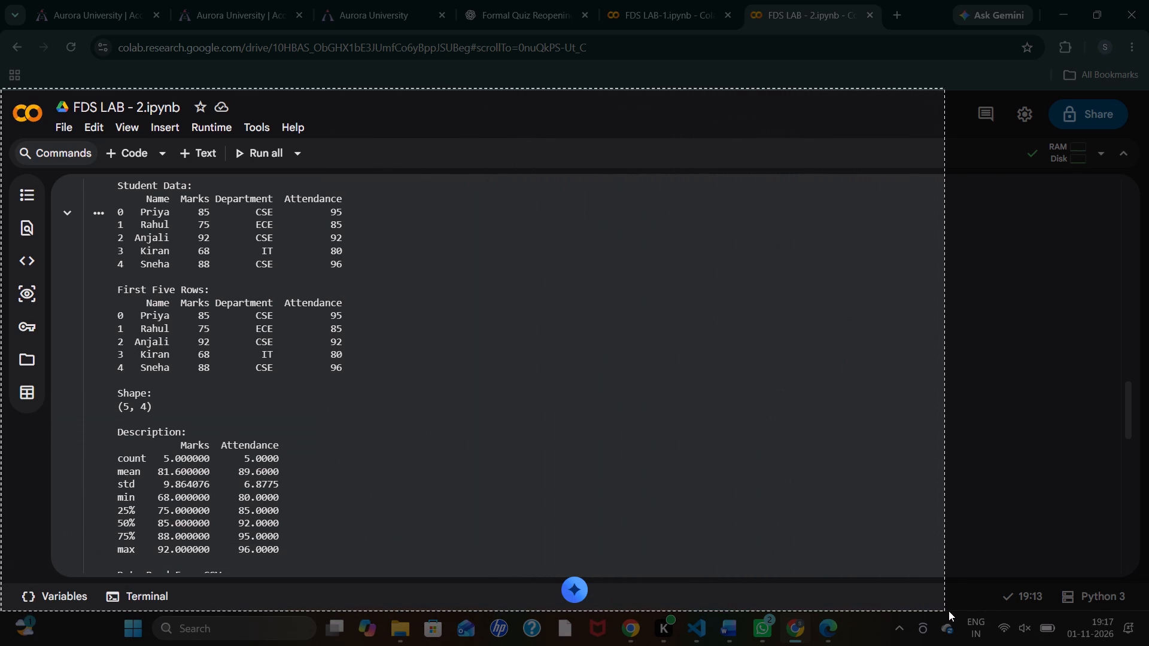
left_click_drag(949, 611, 1148, 611)
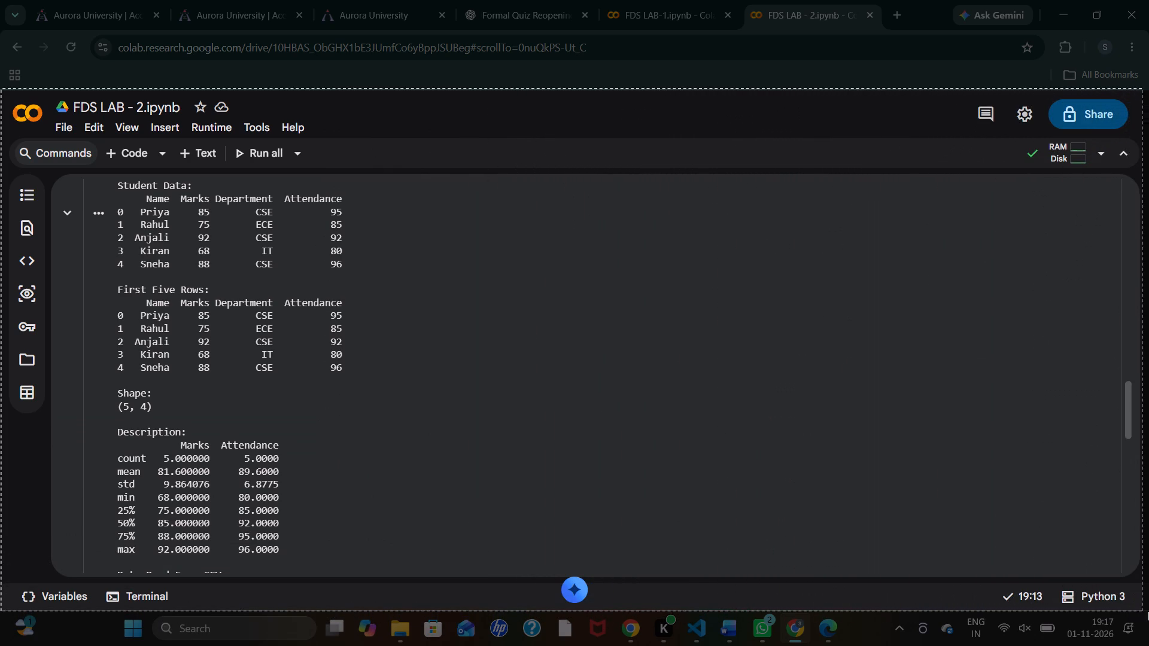
left_click_drag(1148, 611, 1148, 611)
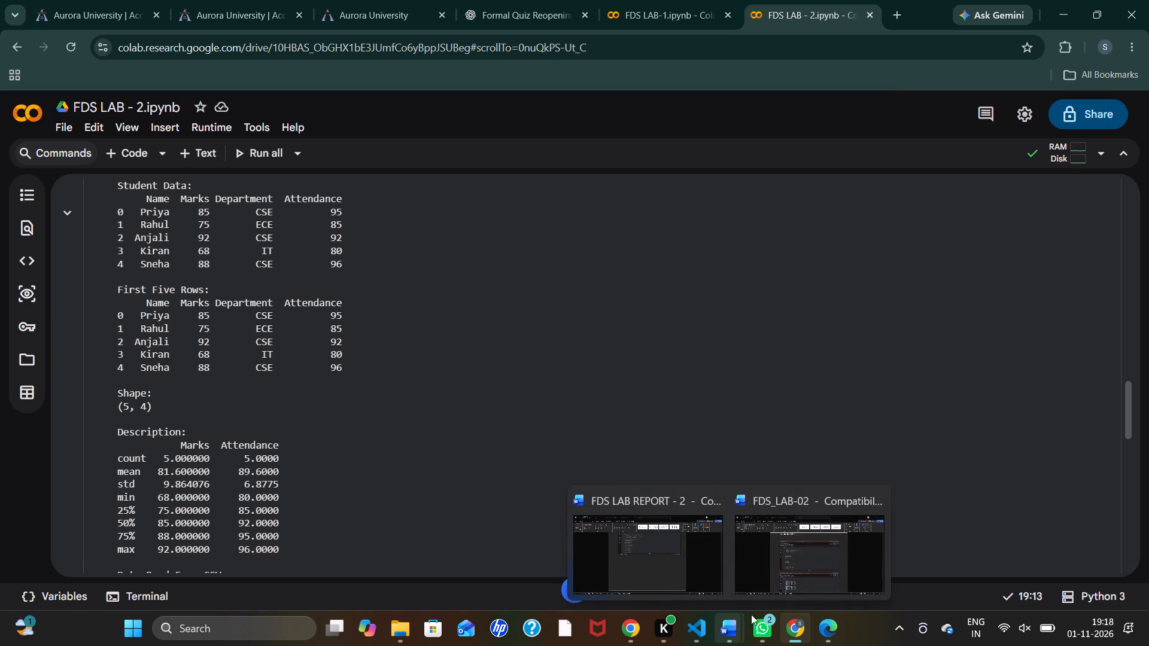
Check FDS_LAB-02's output screenshot, paste the pandas output capture below the code screenshot in FDS LAB REPORT - 2, and start a new line after it.
left_click(830, 572)
scroll(652, 476, "down", 2)
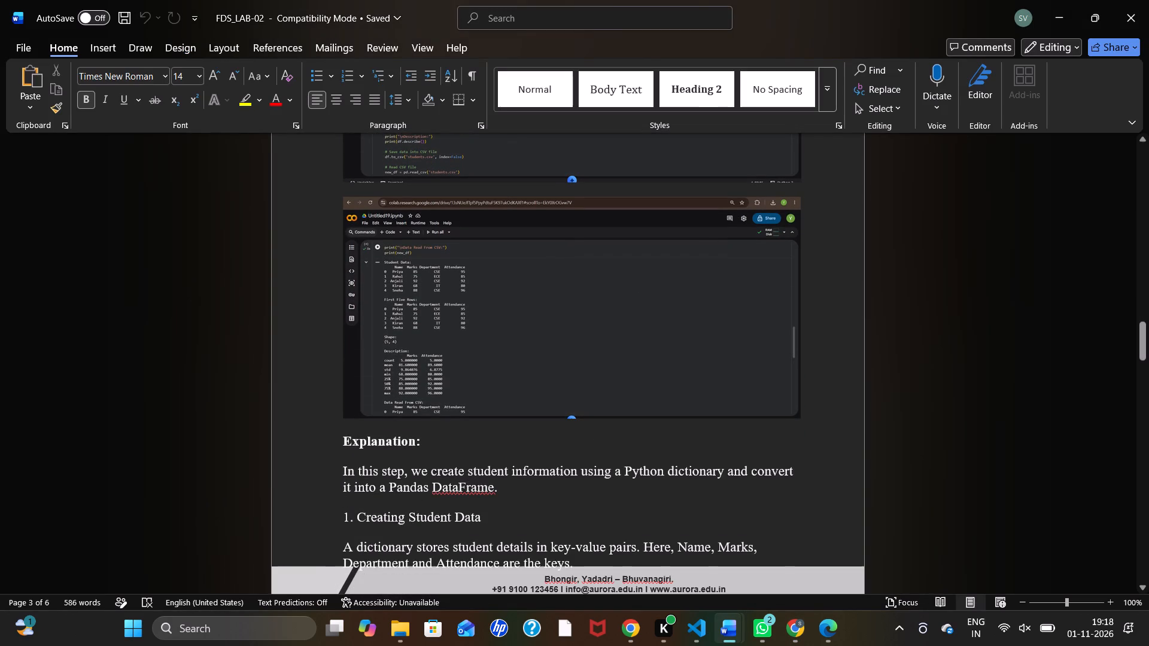
left_click(667, 557)
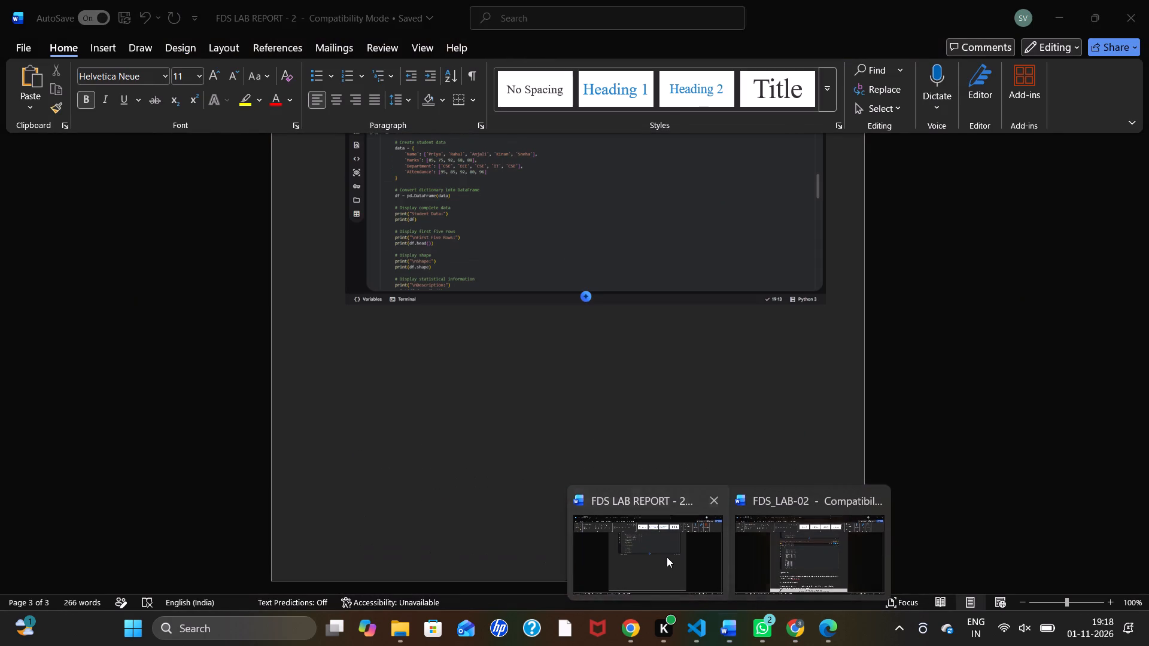
key("ctrl+v")
scroll(667, 557, "up", 2)
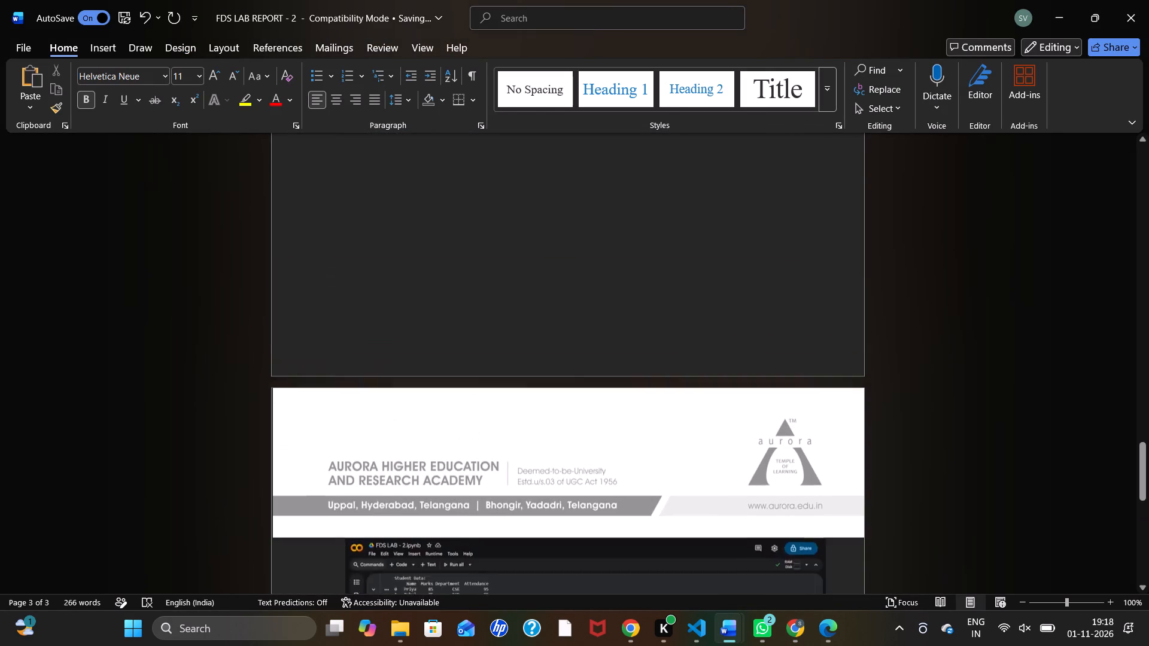
scroll(667, 557, "up", 5)
scroll(667, 557, "down", 1)
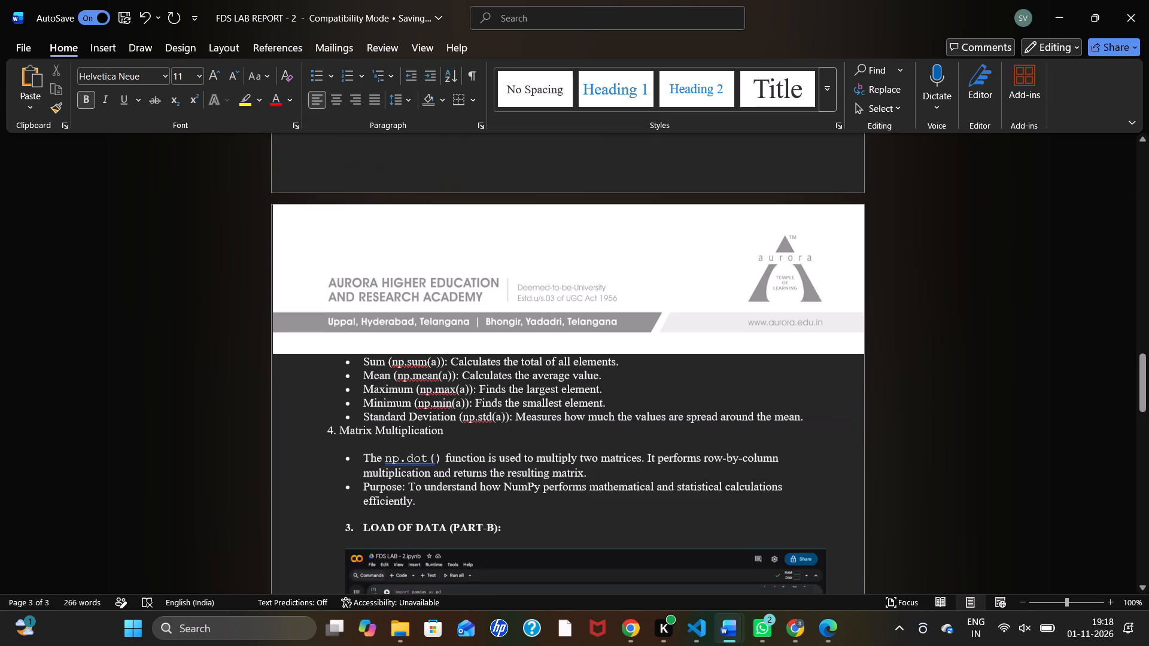
scroll(667, 557, "down", 5)
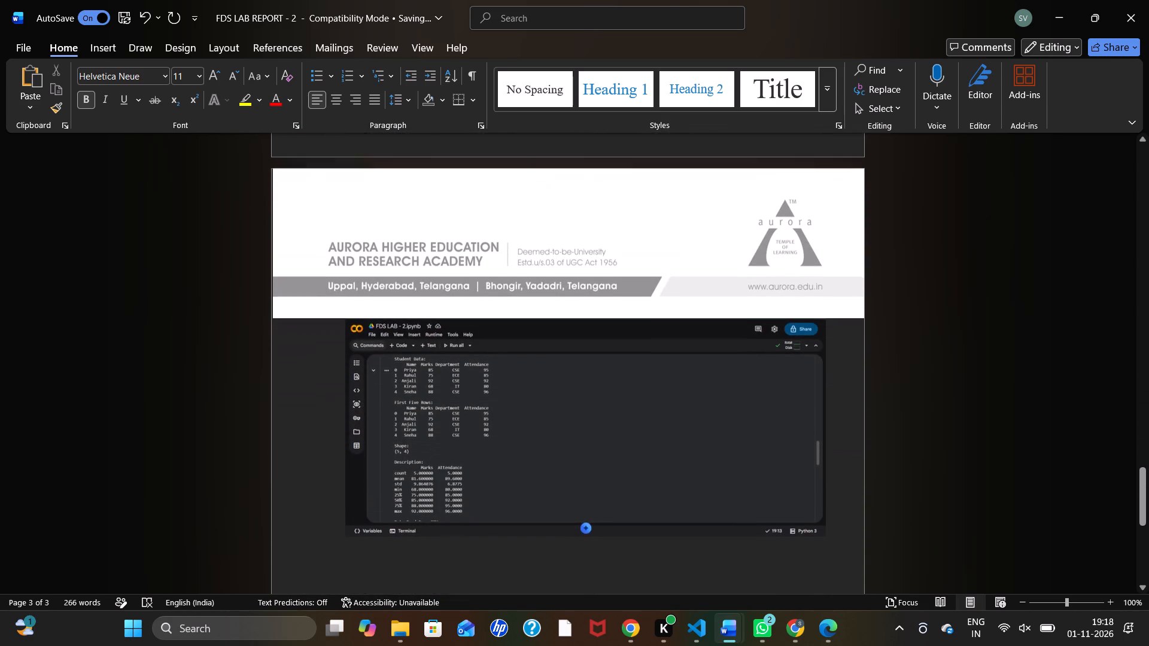
scroll(667, 557, "down", 1)
key("Return")
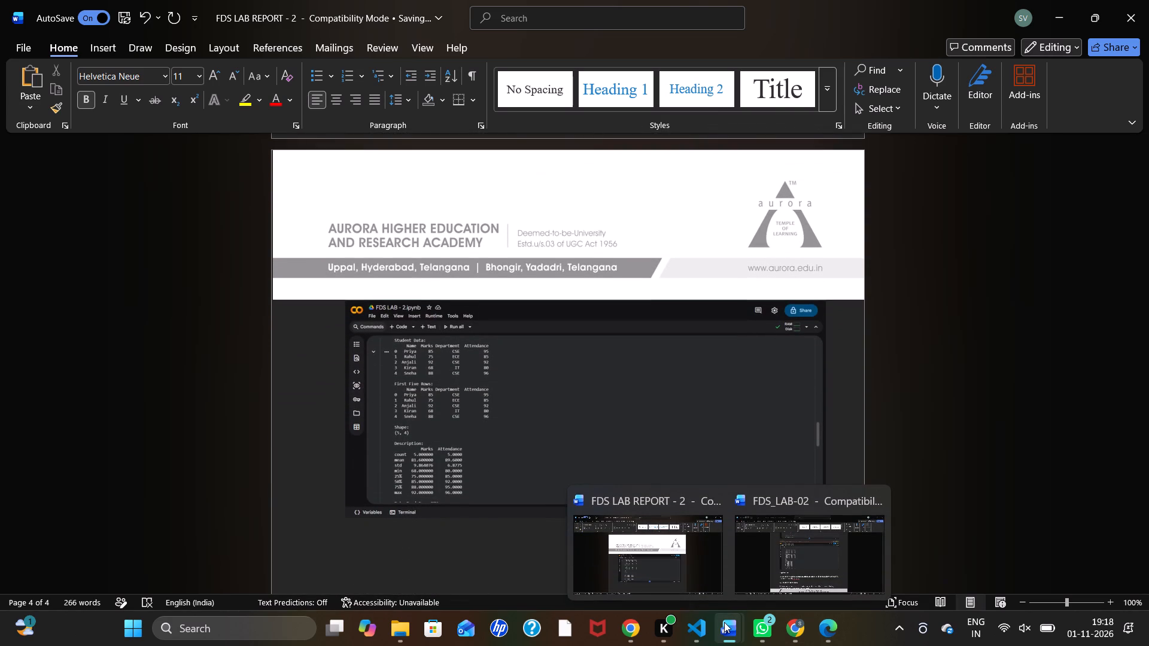
Copy the pandas section's text from "Explanation:" through its "Purpose:" line in FDS_LAB-02 and paste it below the output screenshot in FDS LAB REPORT - 2.
left_click(779, 577)
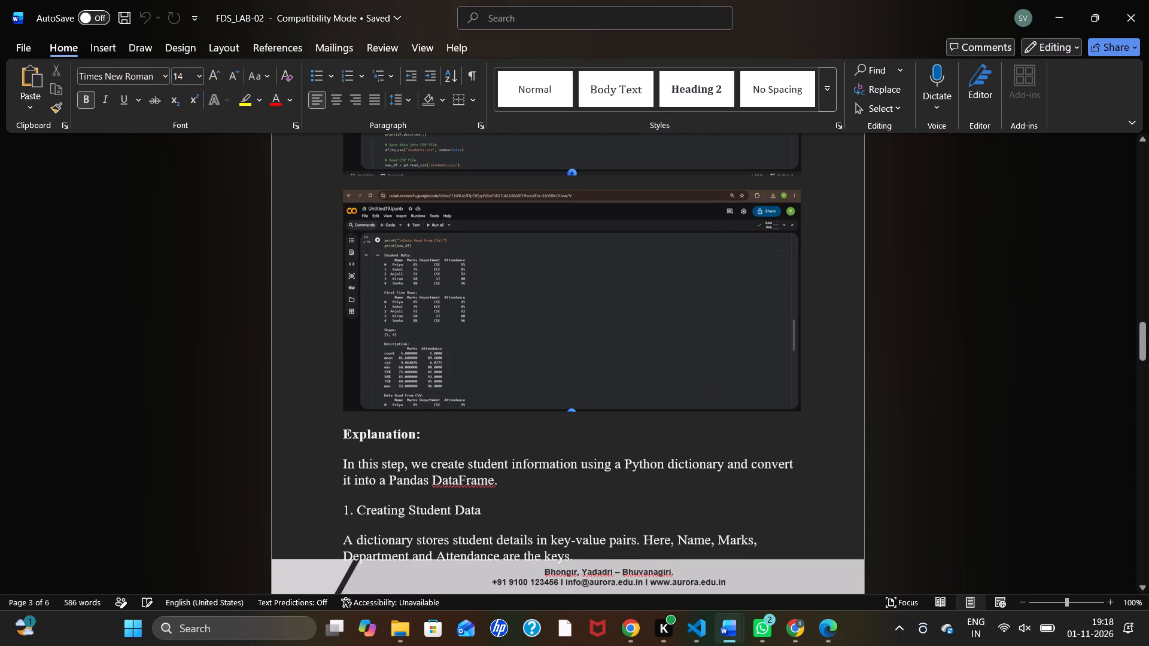
scroll(563, 496, "down", 3)
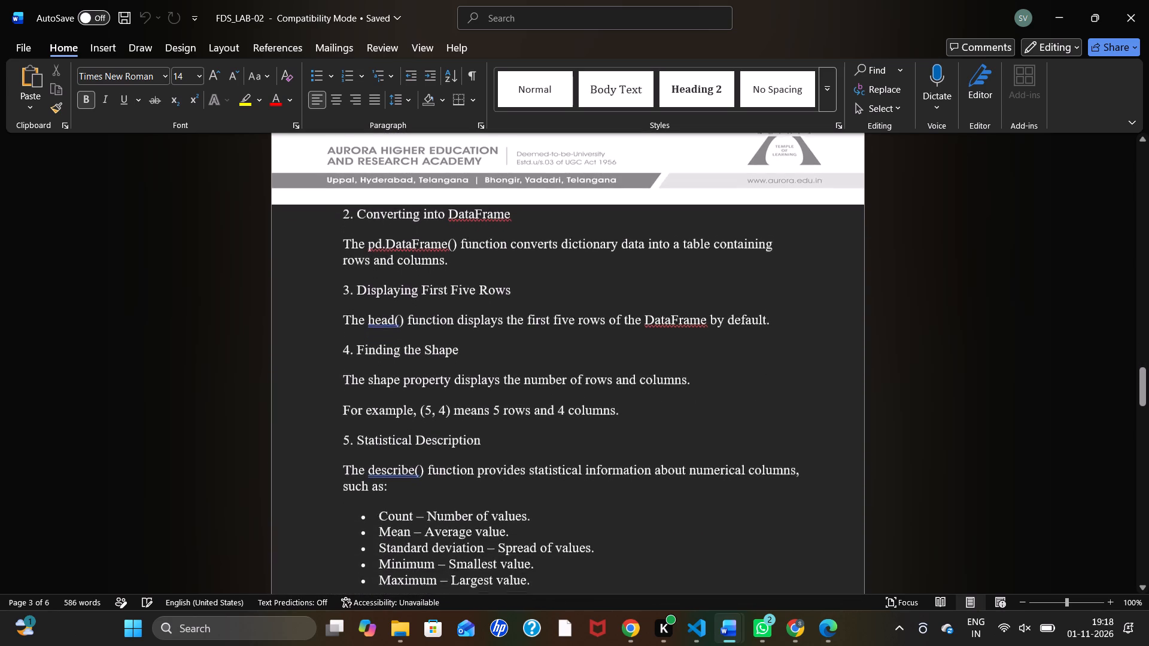
scroll(563, 496, "down", 2)
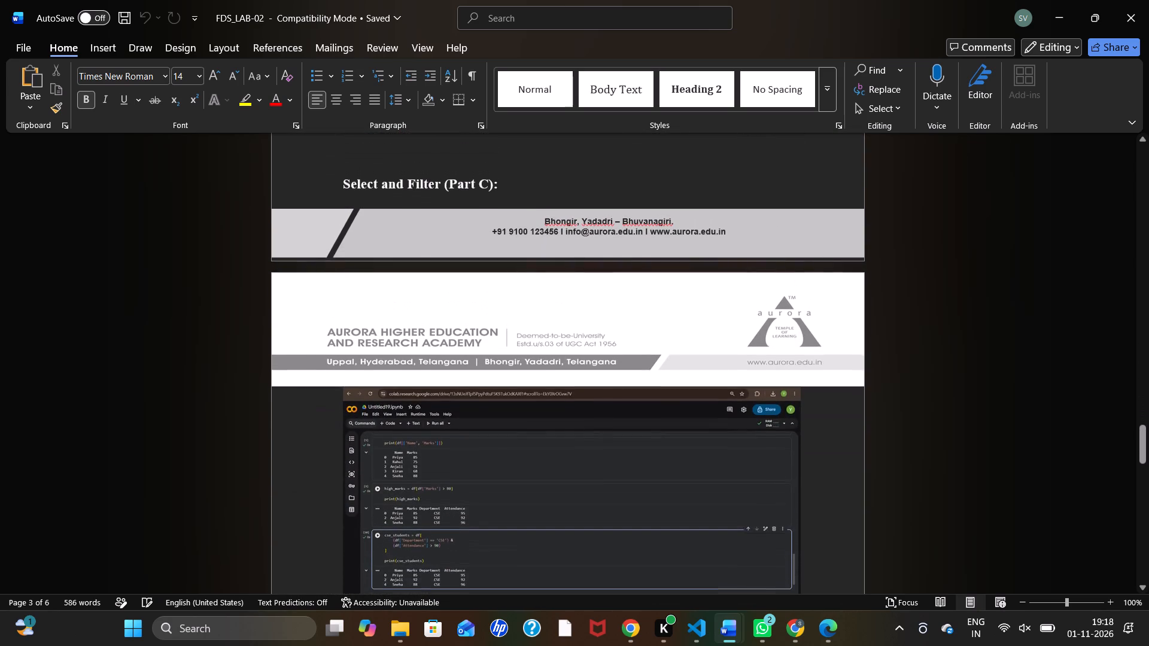
scroll(563, 496, "up", 3)
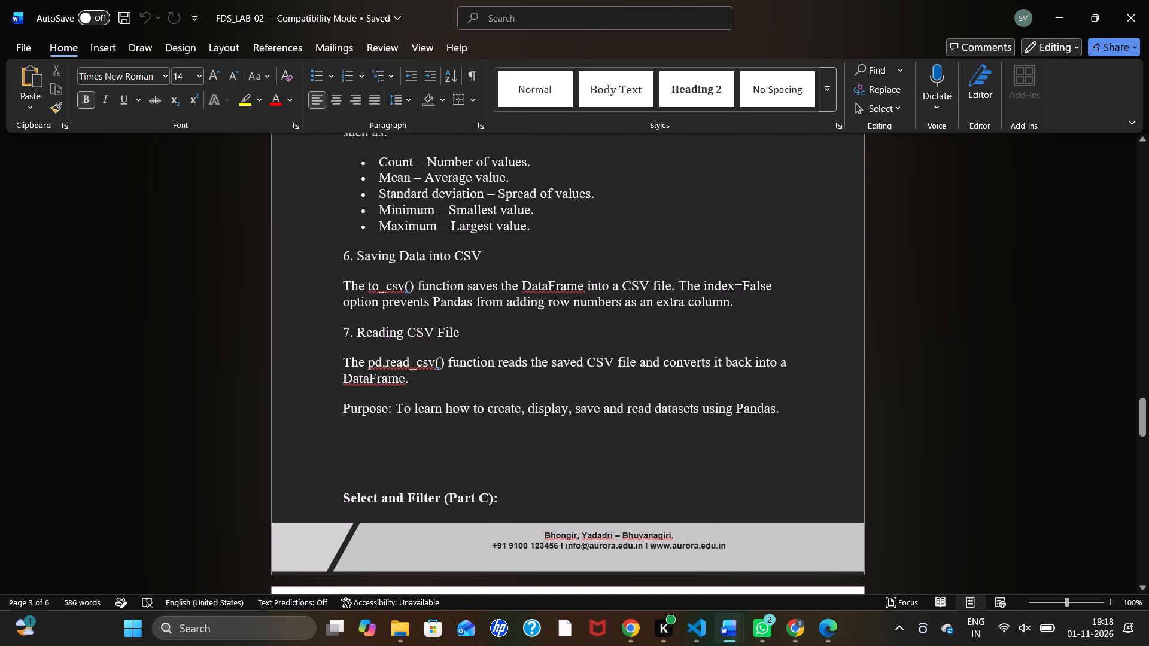
left_click_drag(790, 416, 304, 211)
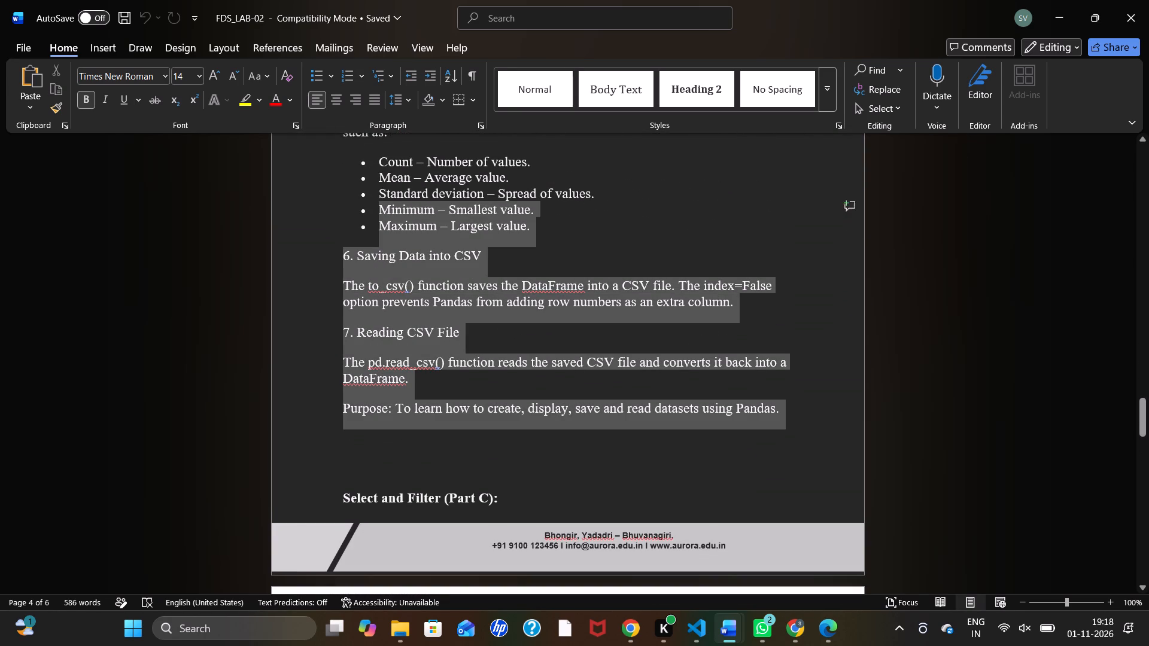
left_click_drag(304, 211, 309, 112)
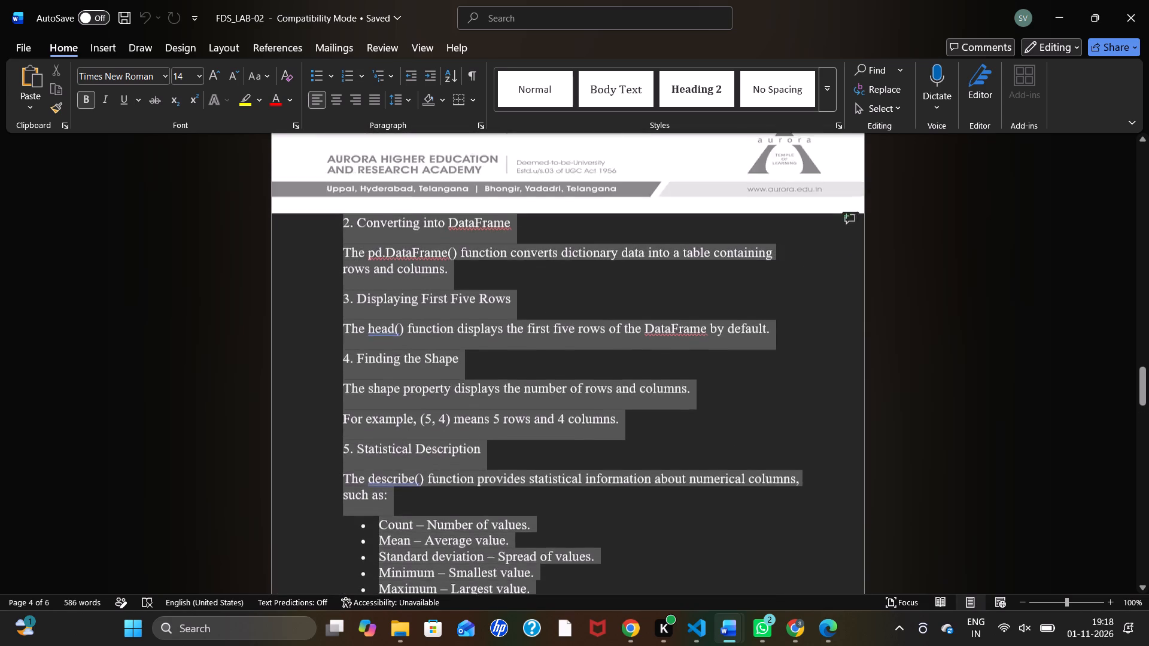
left_click_drag(309, 112, 304, 269)
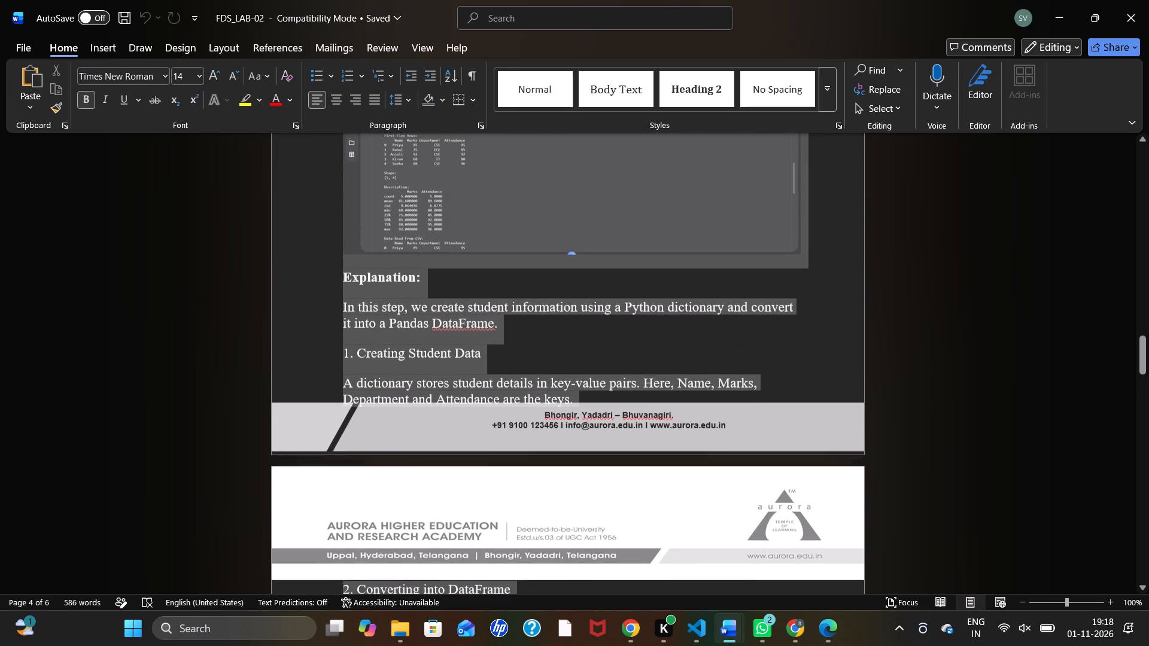
left_click_drag(304, 269, 299, 295)
key("ctrl+c")
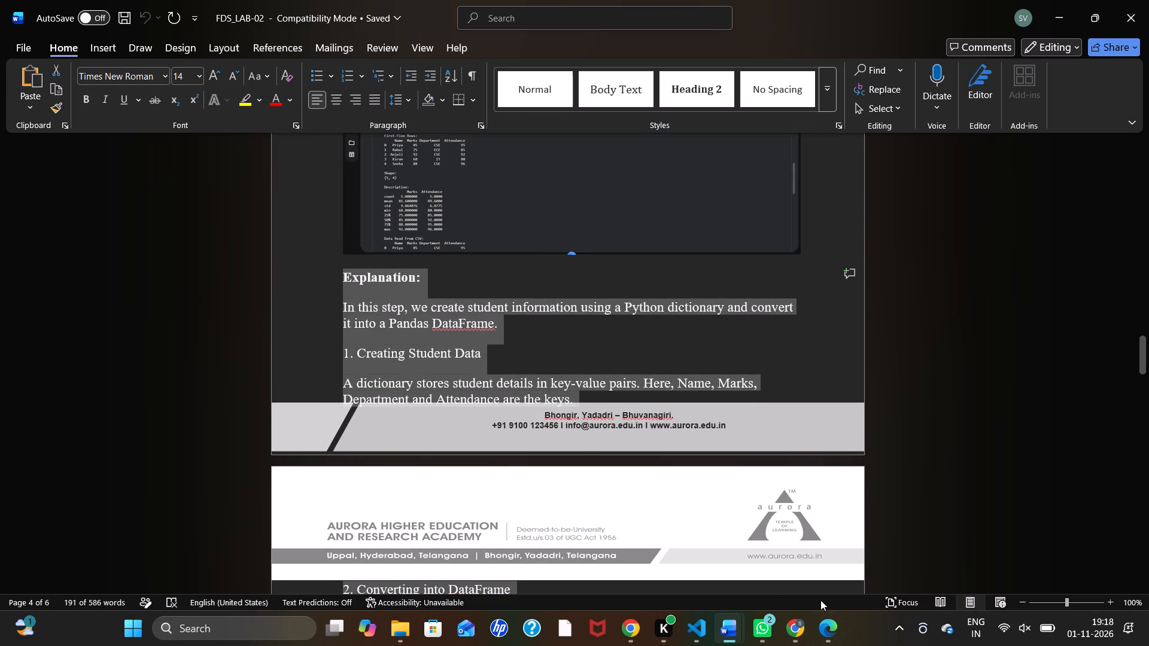
left_click(682, 571)
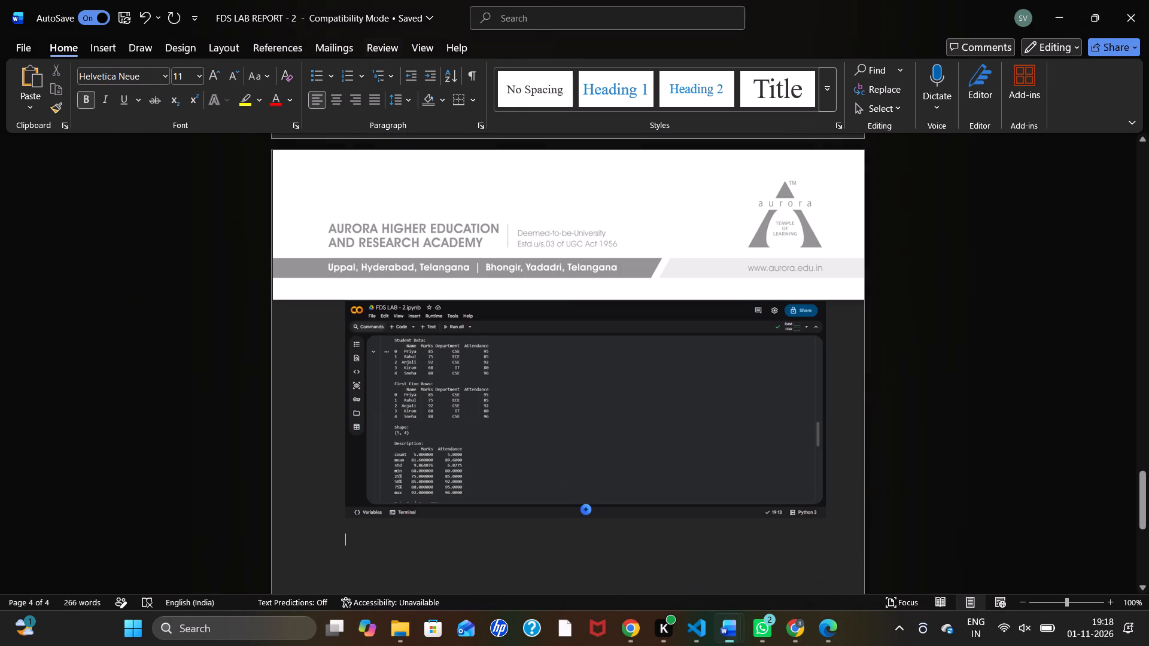
key("ctrl+v")
Set the font size to 10 for the pasted pandas explanation, from "In this step" through the "Purpose:" line, excluding the "Explanation:" heading.
scroll(567, 520, "down", 2)
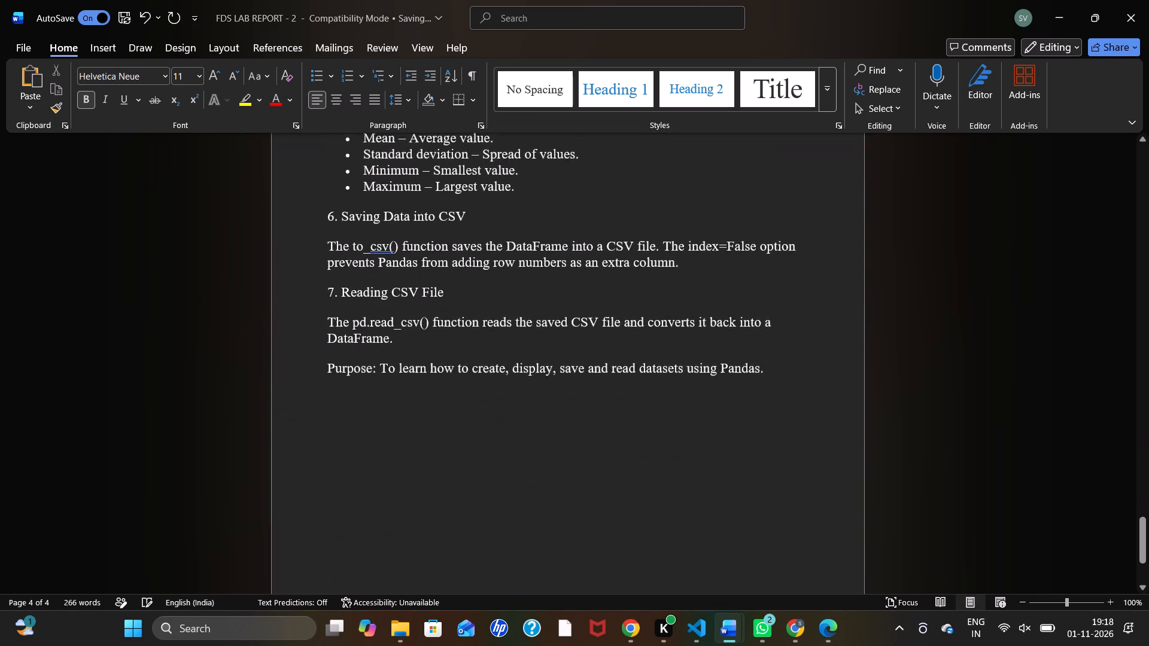
left_click_drag(782, 327, 437, 234)
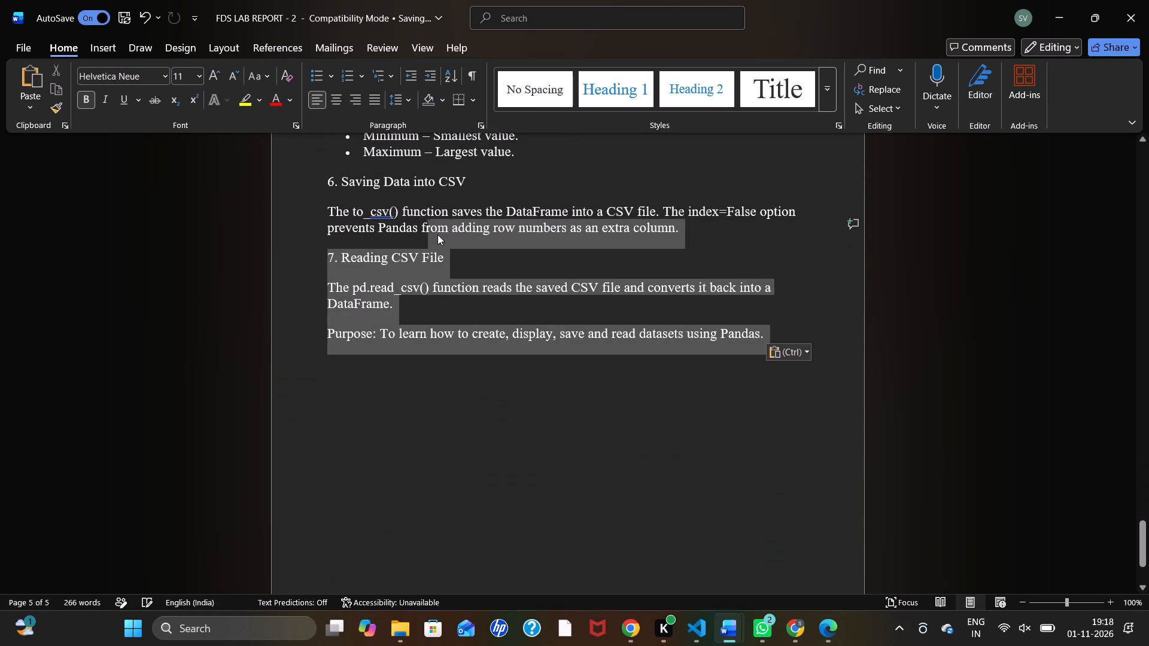
left_click_drag(437, 234, 315, 182)
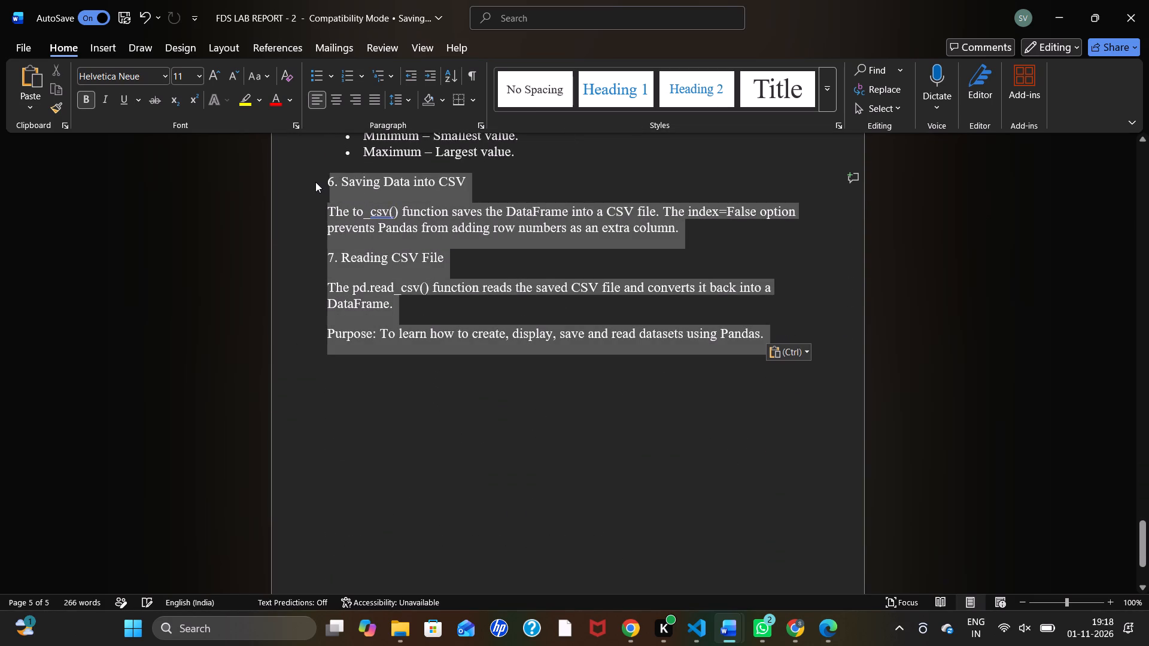
left_click_drag(315, 182, 297, 150)
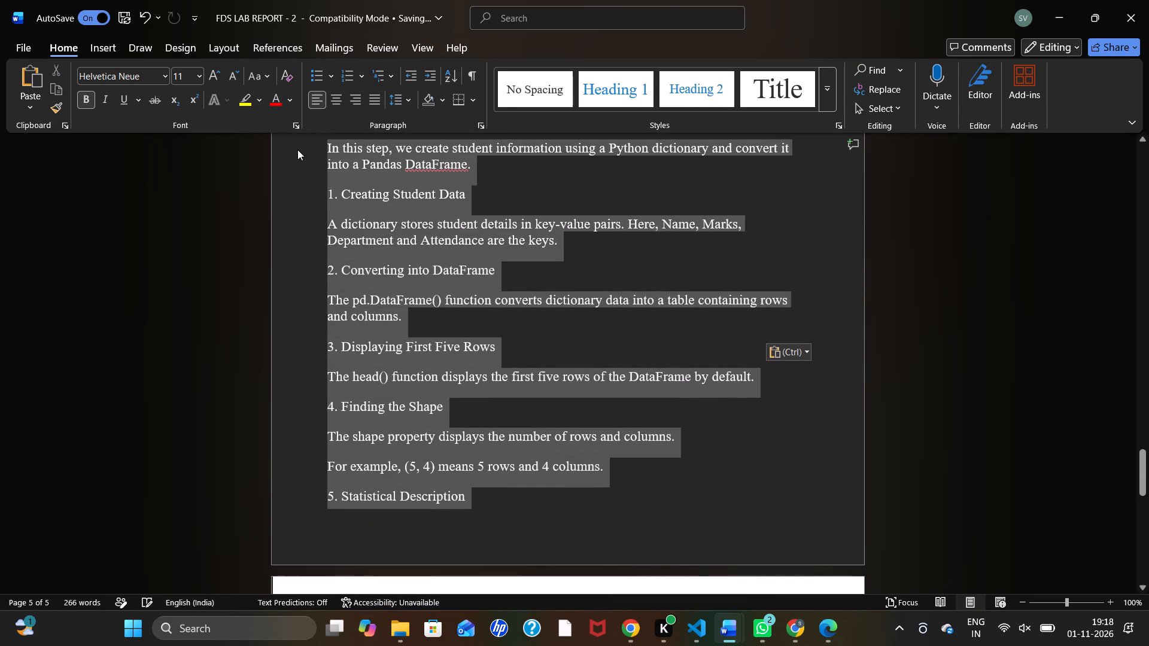
left_click_drag(297, 150, 294, 247)
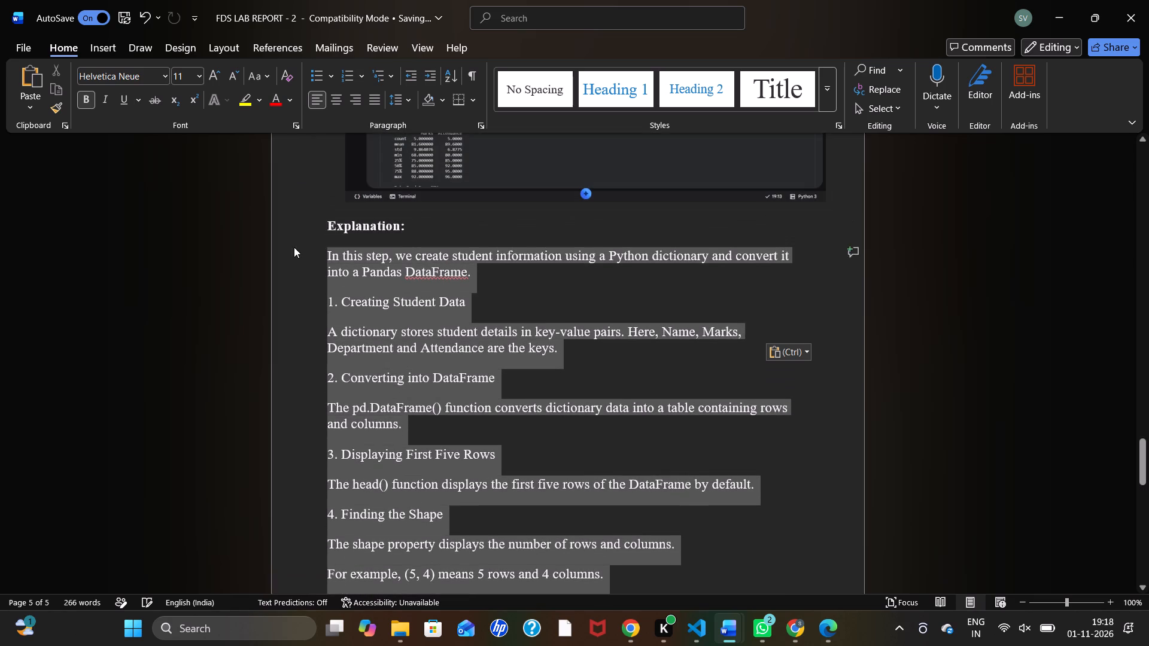
left_click_drag(294, 247, 291, 252)
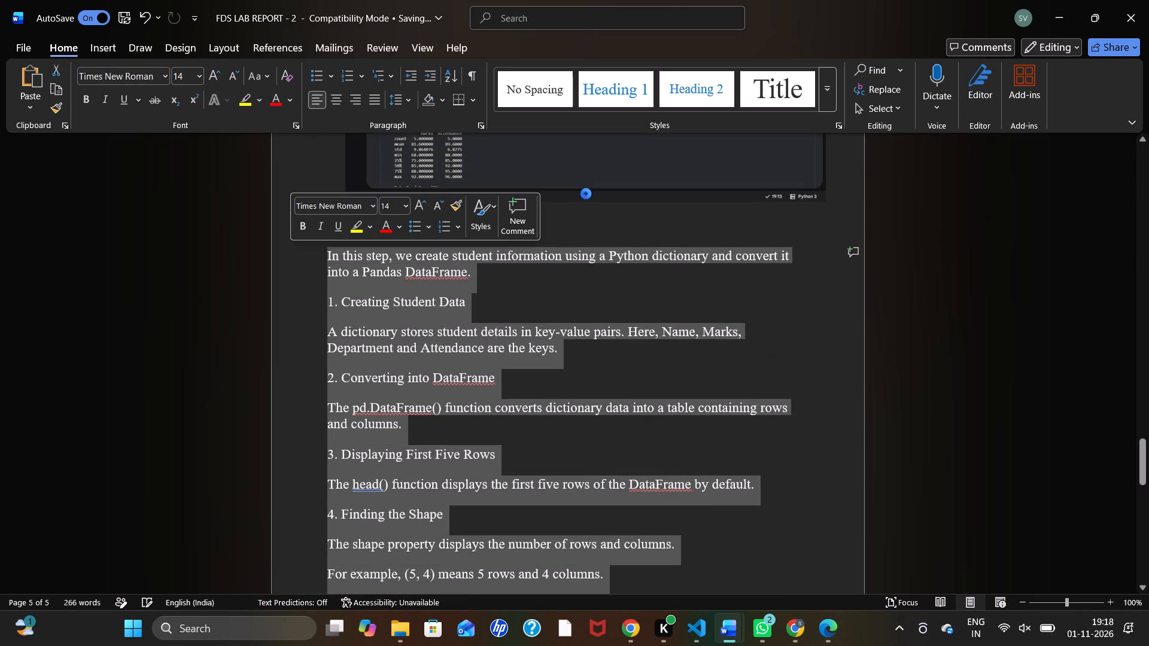
left_click(403, 212)
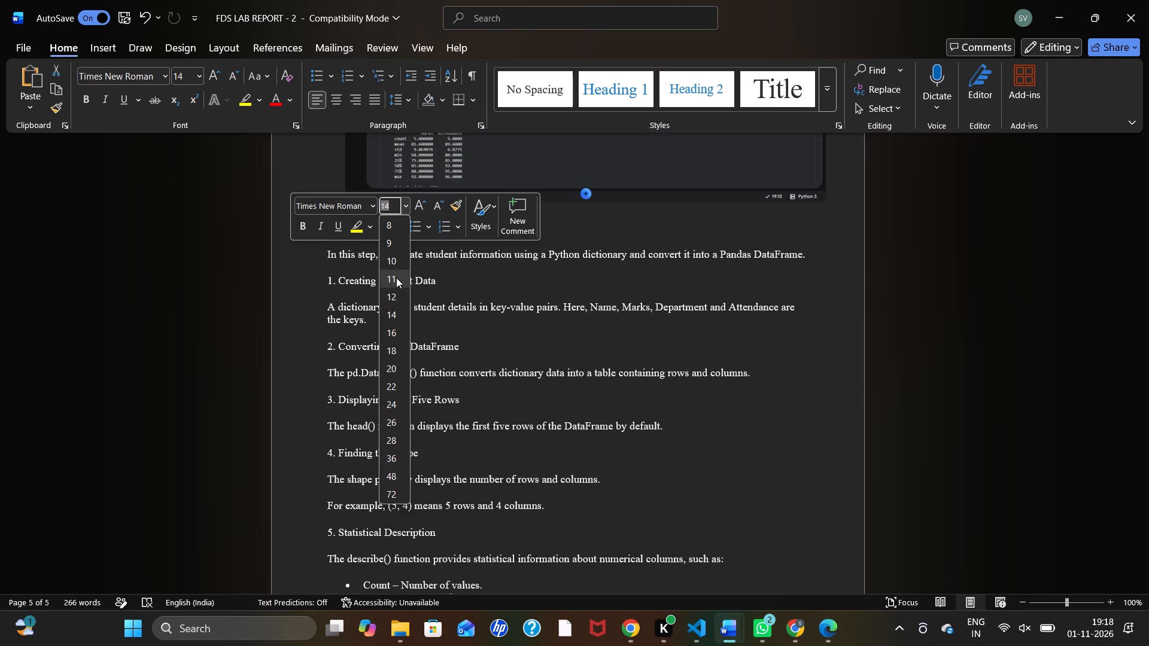
left_click(393, 262)
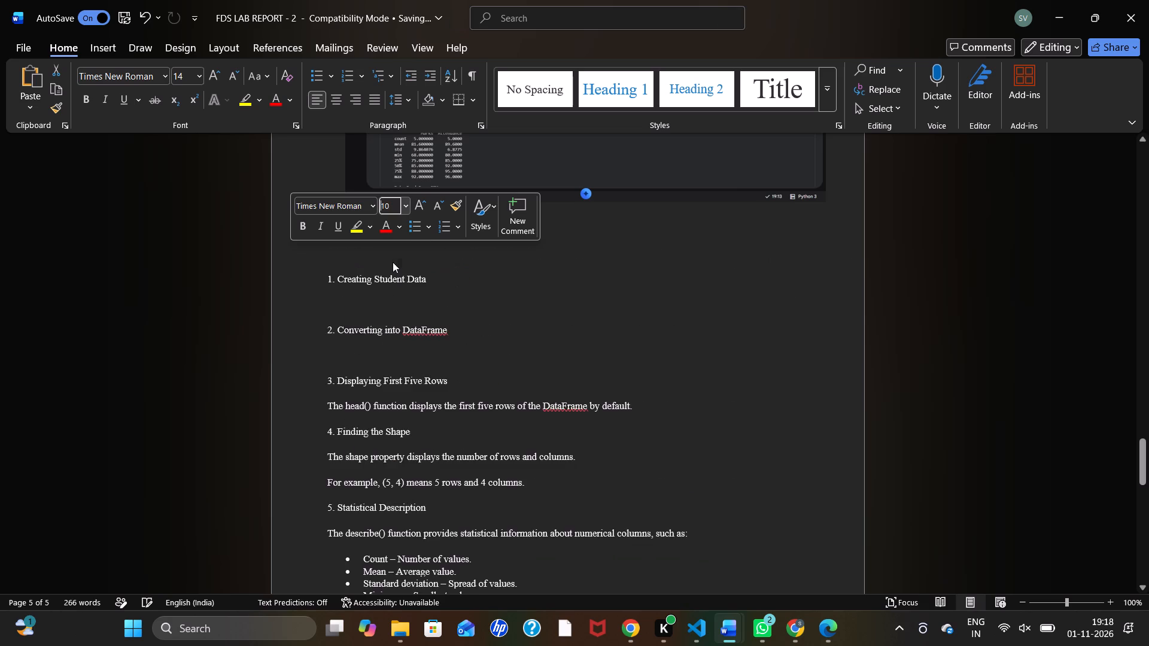
Start a new line after the "Purpose:" line that closes the pandas explanation in FDS LAB REPORT - 2.
left_click(703, 414)
scroll(703, 414, "down", 4)
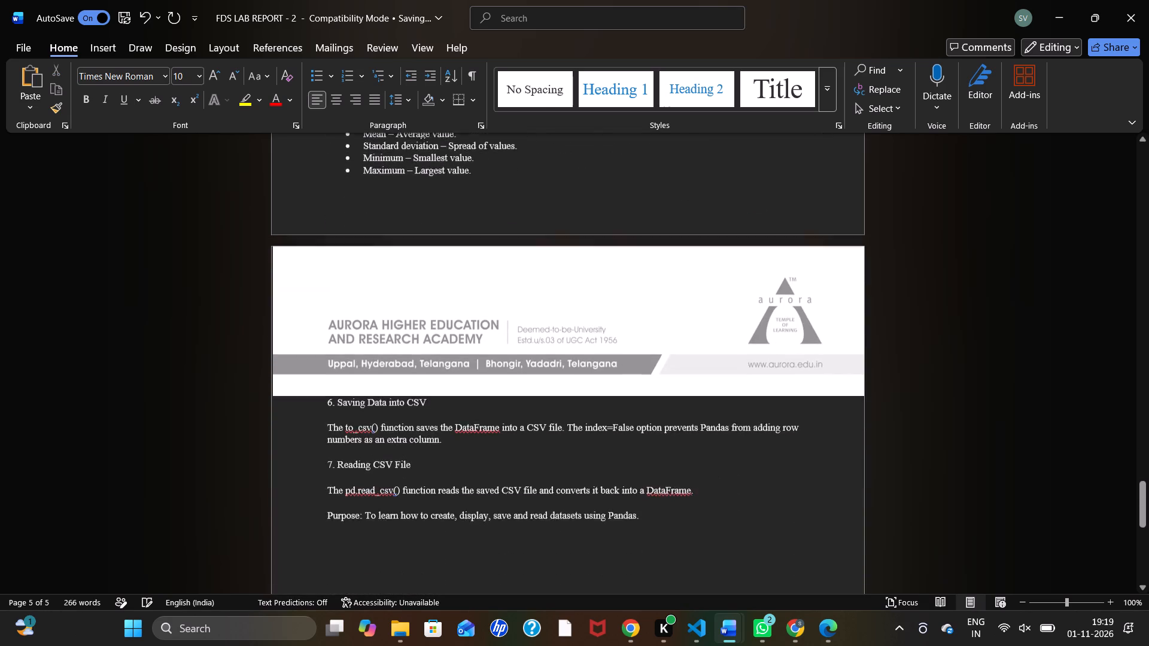
scroll(703, 414, "down", 1)
left_click(649, 460)
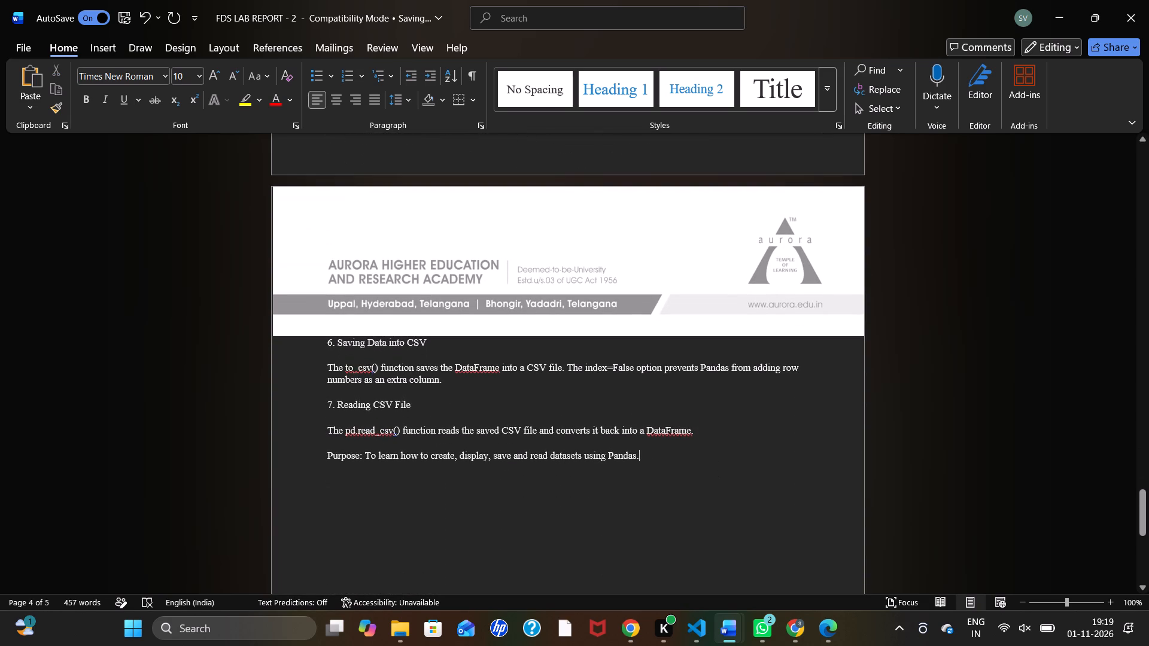
key("Return")
Review the report's LOAD OF DATA (PART-B) section, from its heading and screenshots through the end of its explanation.
scroll(649, 460, "up", 4)
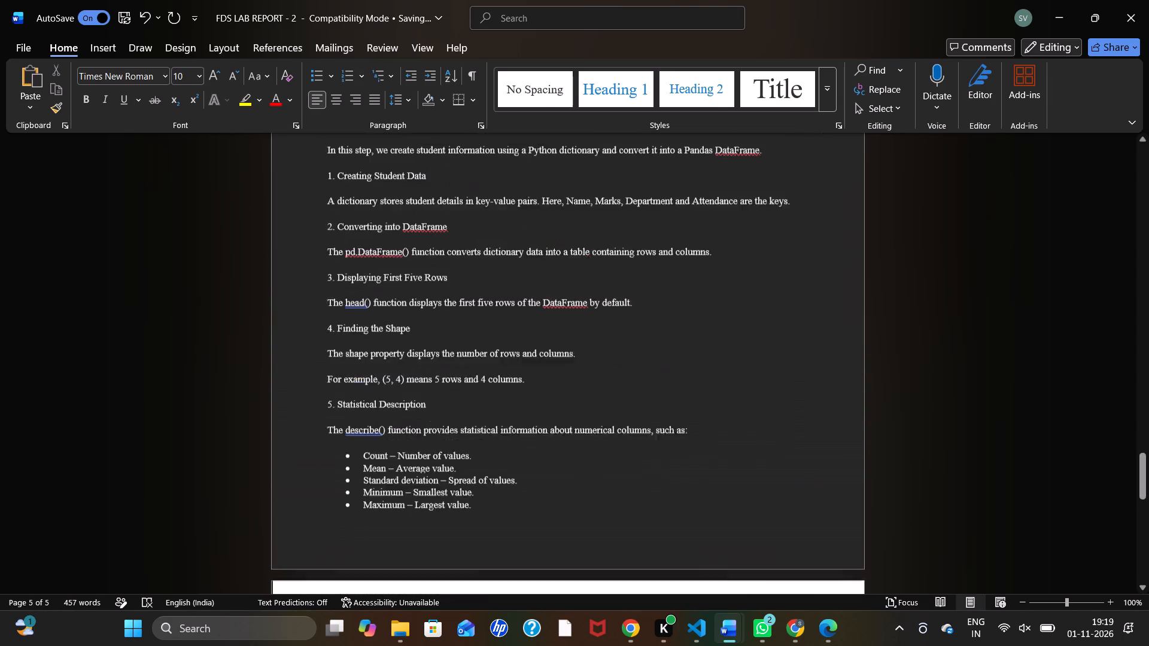
scroll(649, 460, "up", 5)
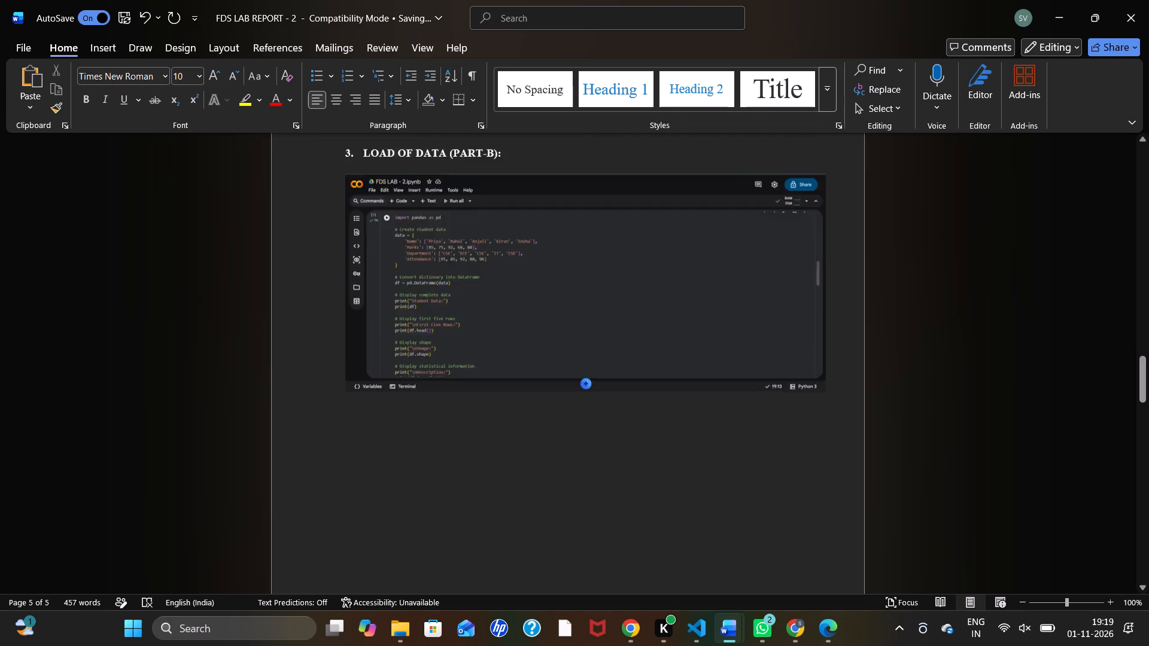
scroll(649, 460, "up", 1)
scroll(649, 460, "down", 2)
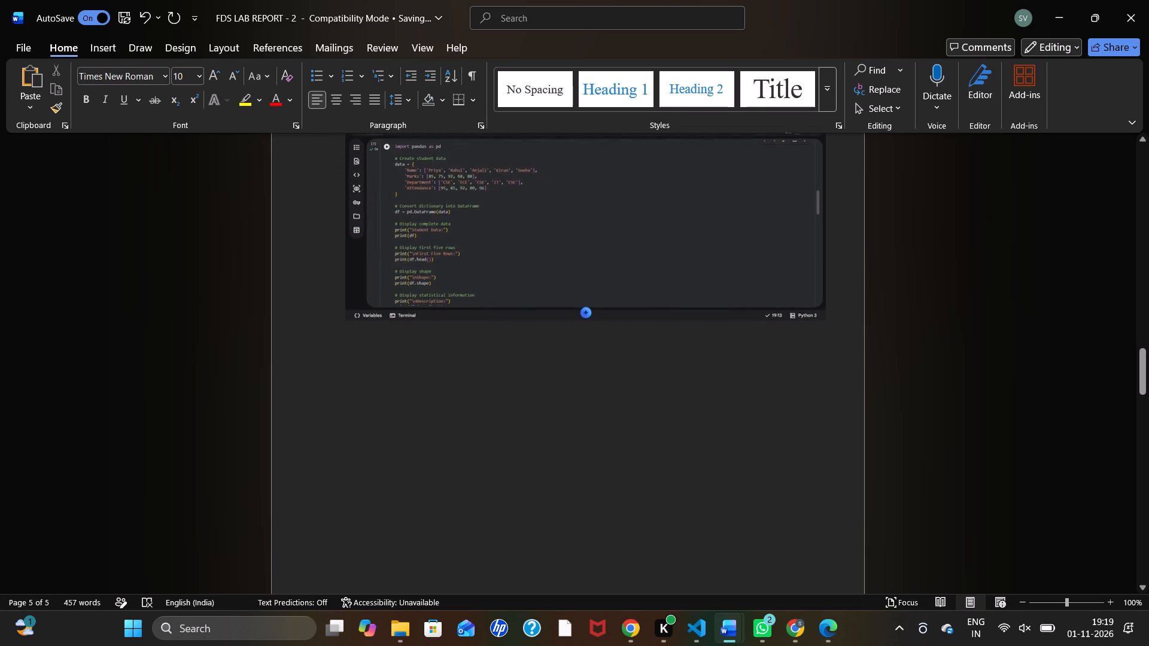
scroll(649, 460, "down", 5)
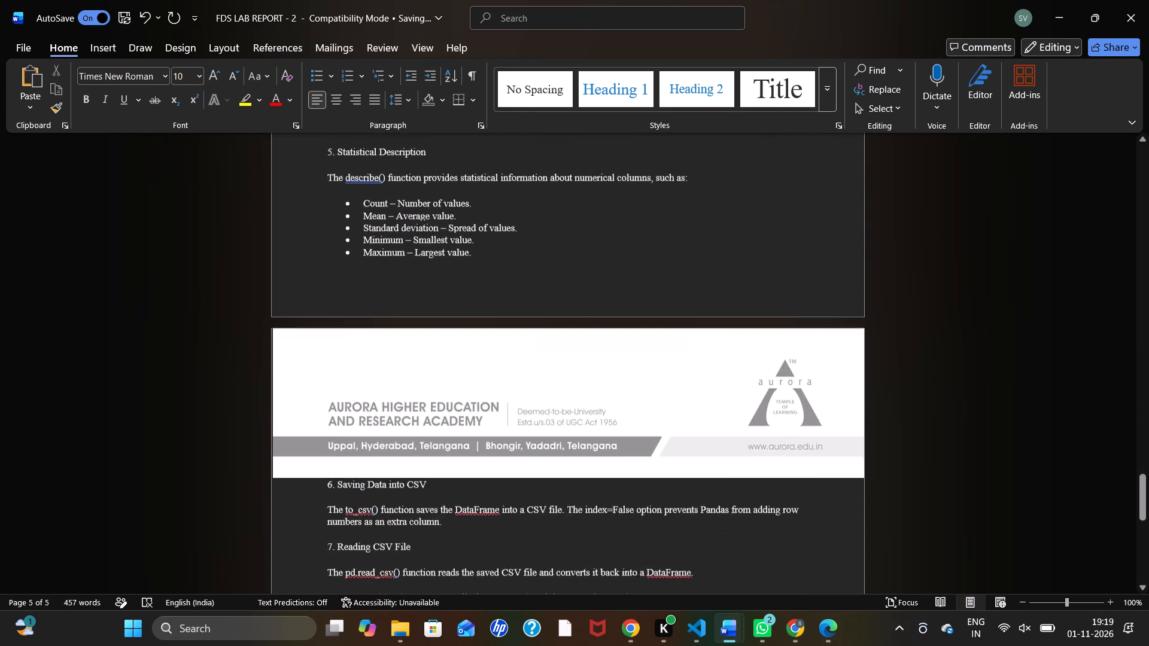
scroll(466, 531, "down", 2)
scroll(466, 531, "up", 1)
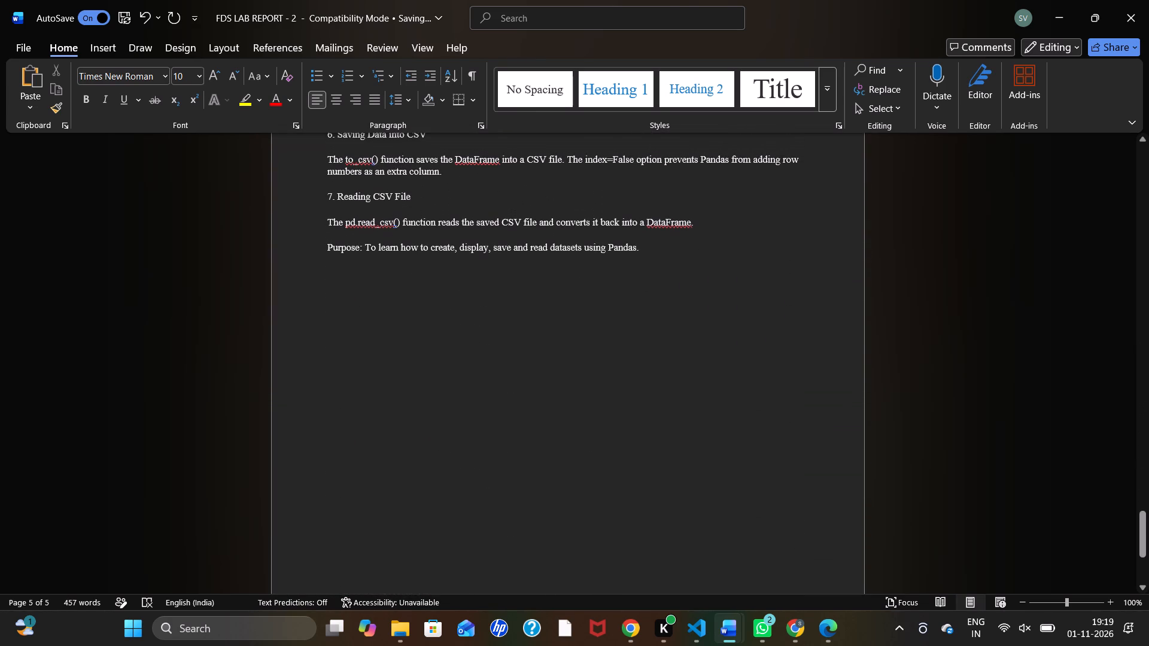
Start numbered item 4 below the "Purpose:" line and locate the heading that follows the pandas explanation in FDS_LAB-02.
type("4.")
key("space")
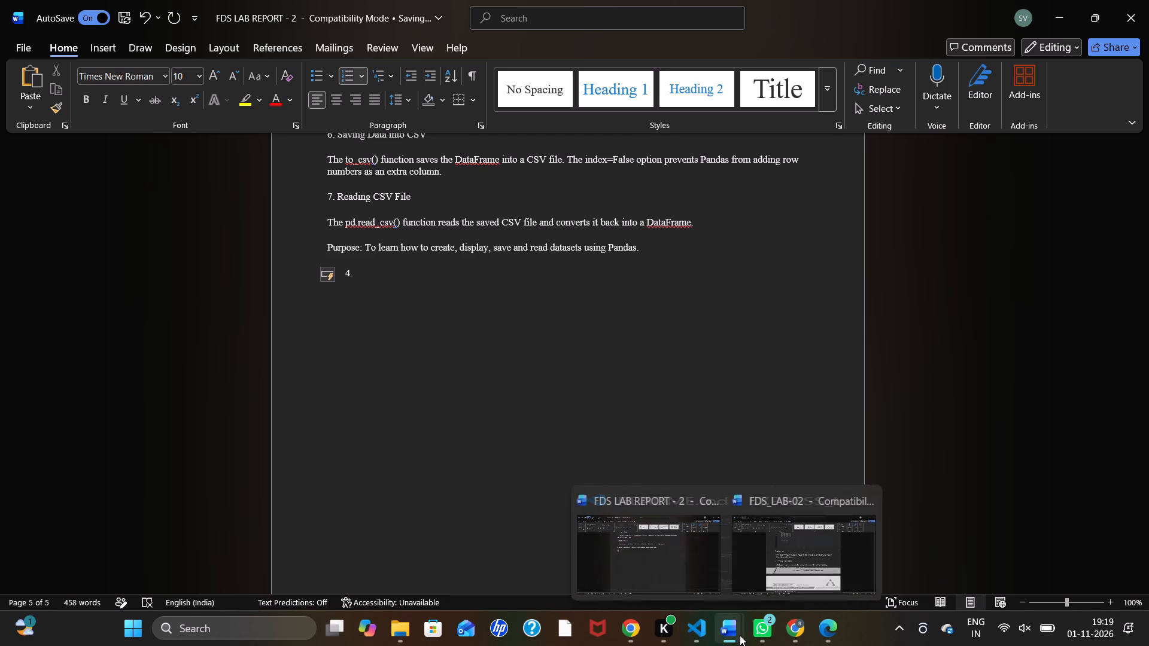
left_click(795, 556)
scroll(601, 476, "down", 5)
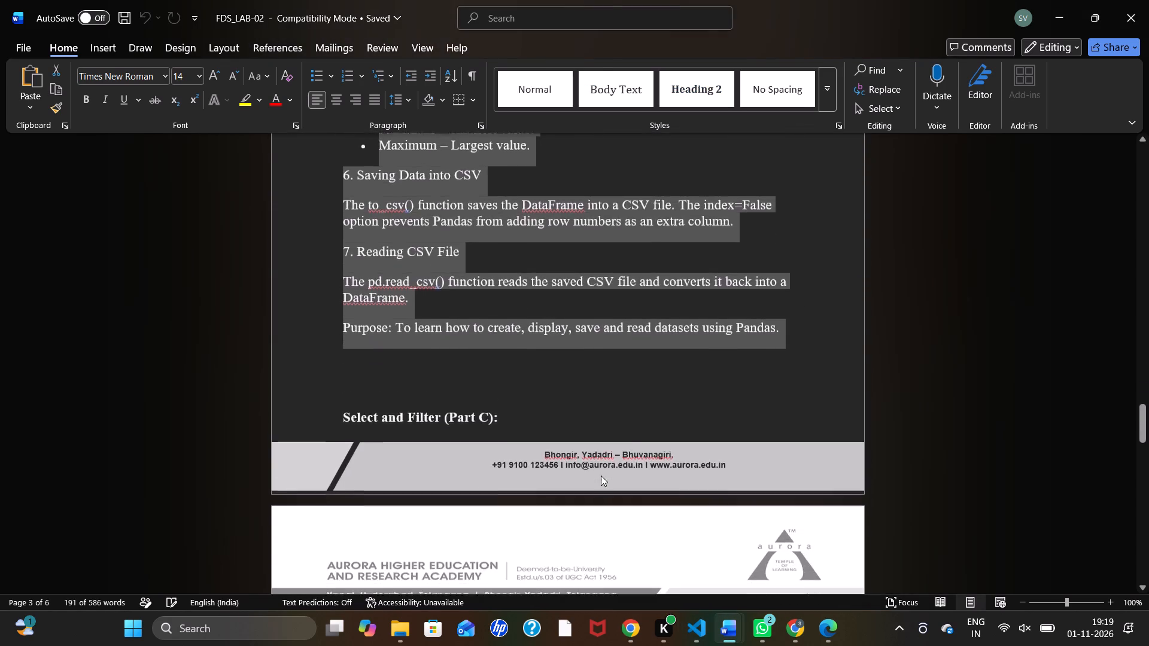
scroll(601, 476, "down", 1)
scroll(601, 476, "up", 2)
scroll(601, 476, "down", 3)
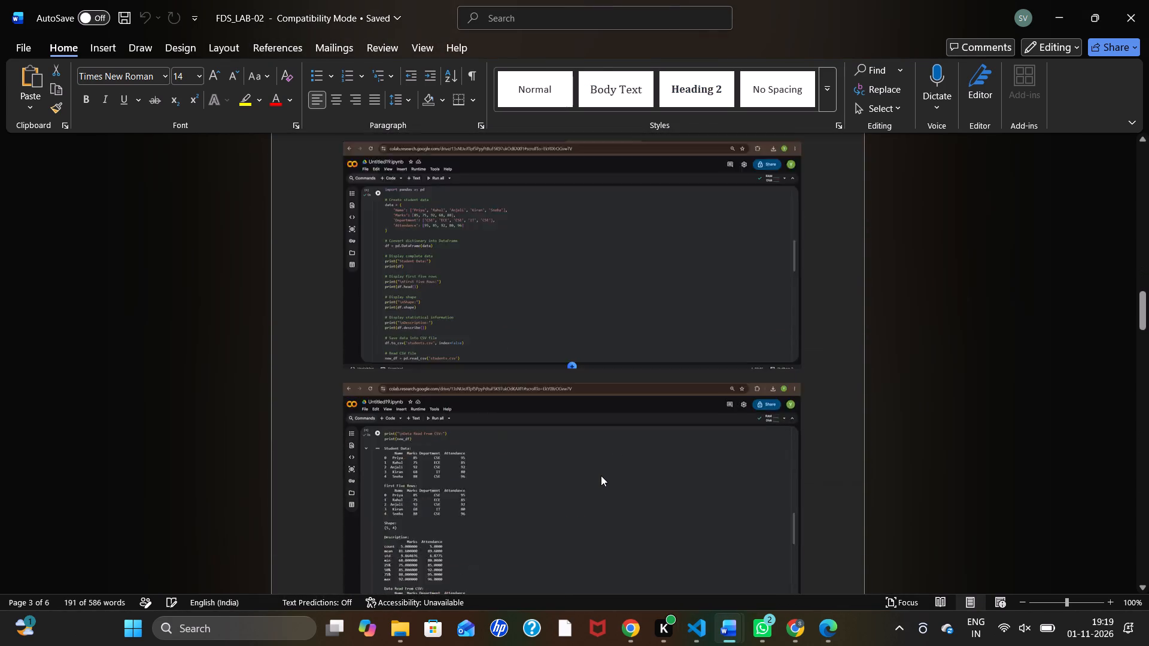
scroll(601, 476, "down", 6)
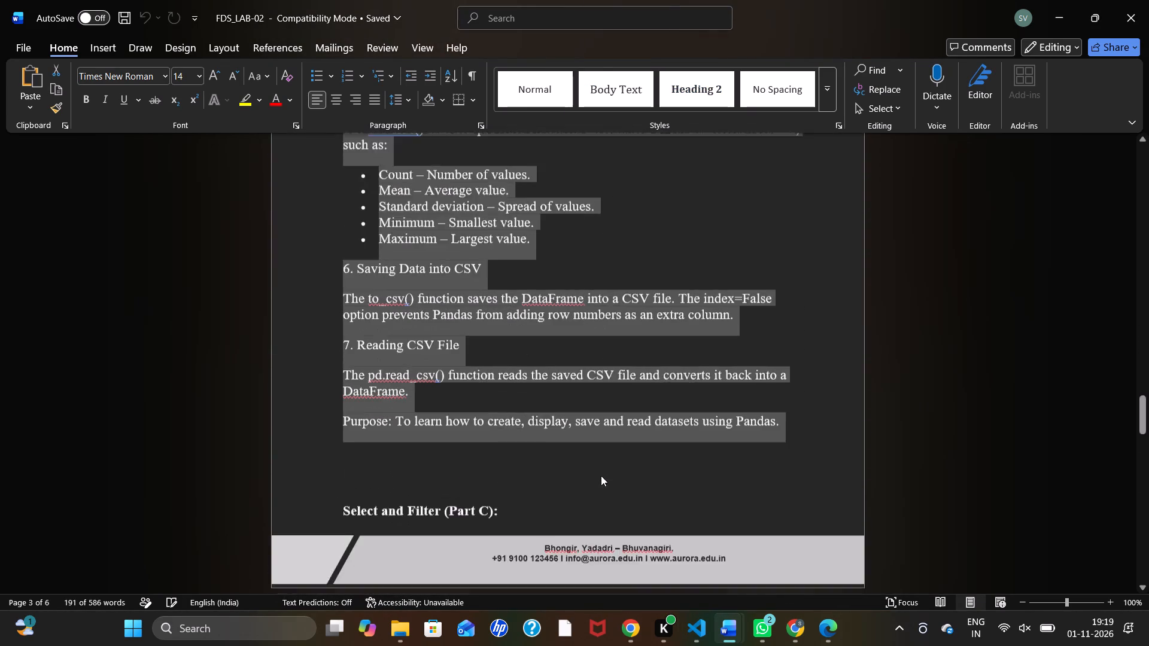
left_click(609, 376)
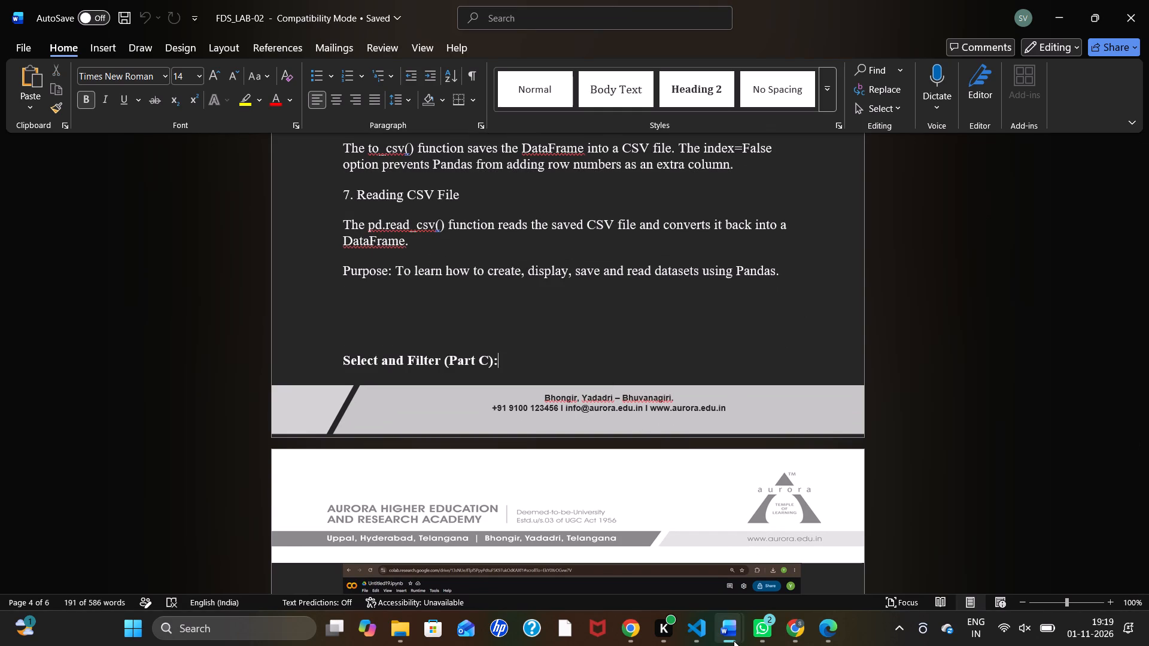
Return to FDS LAB REPORT - 2 and enter "SELECT & FILTER (PART-C):" as the text of item 4.
left_click(674, 560)
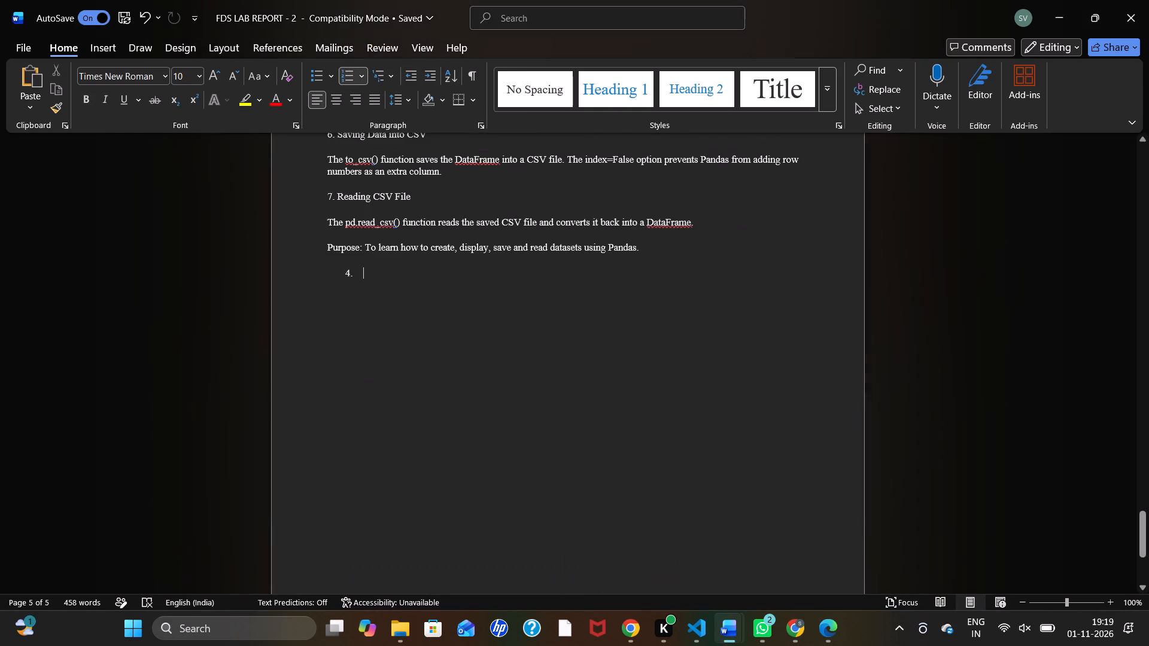
type("SELECT")
key("space")
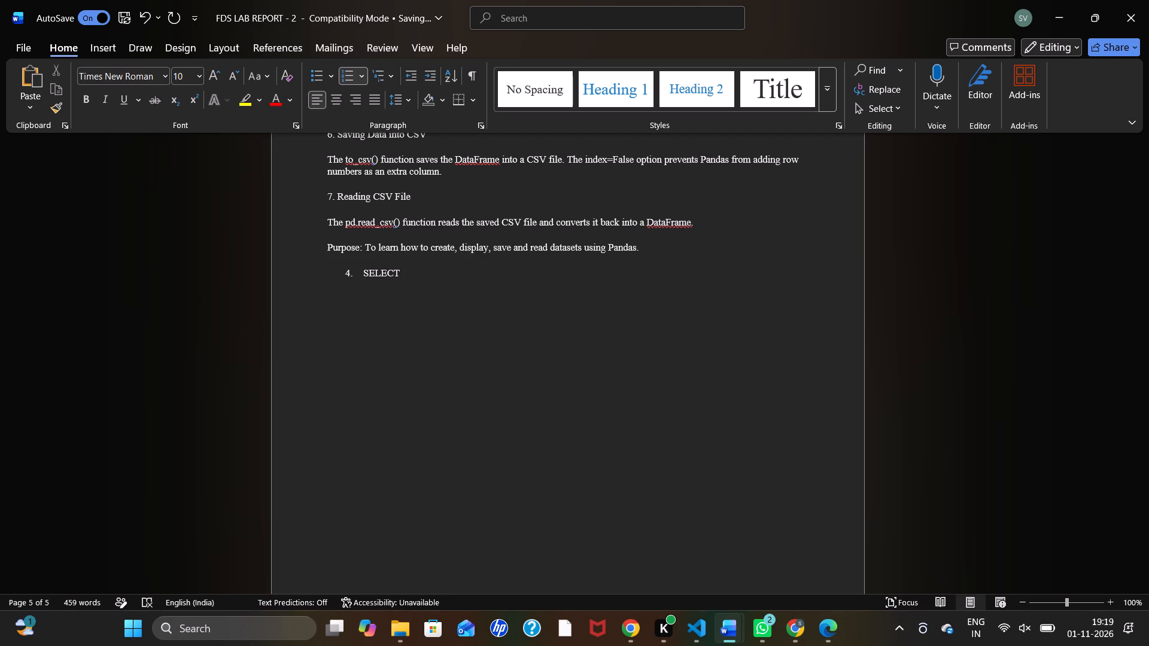
type("& FILTER")
key("space")
type("()")
key("Left")
type("PART-")
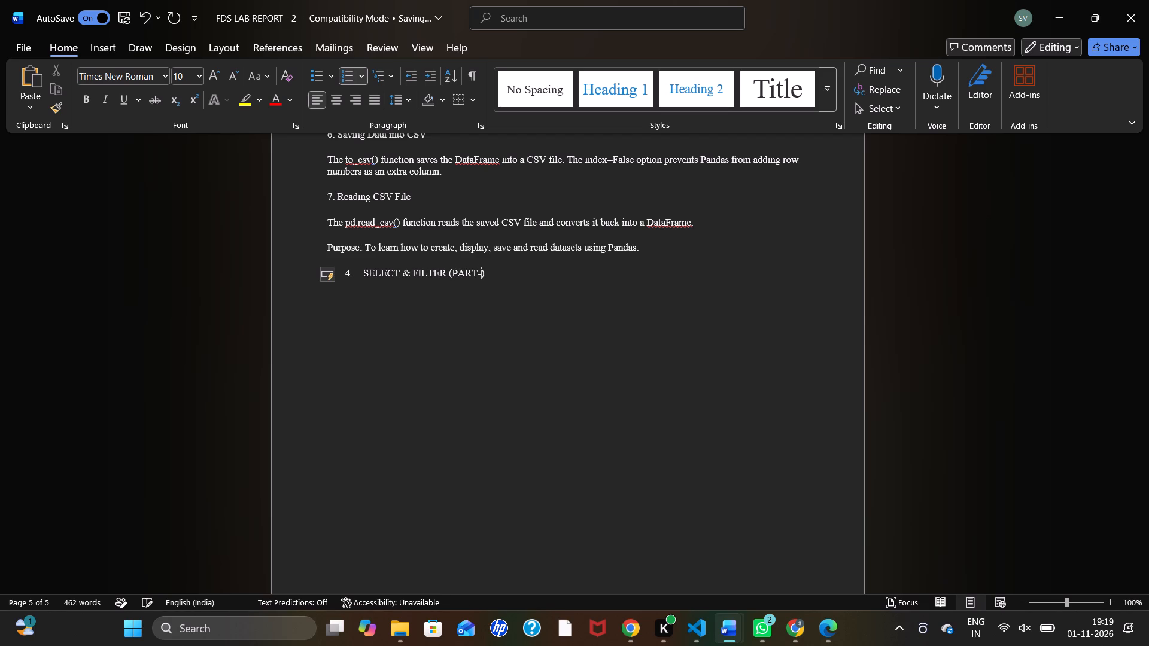
key("c")
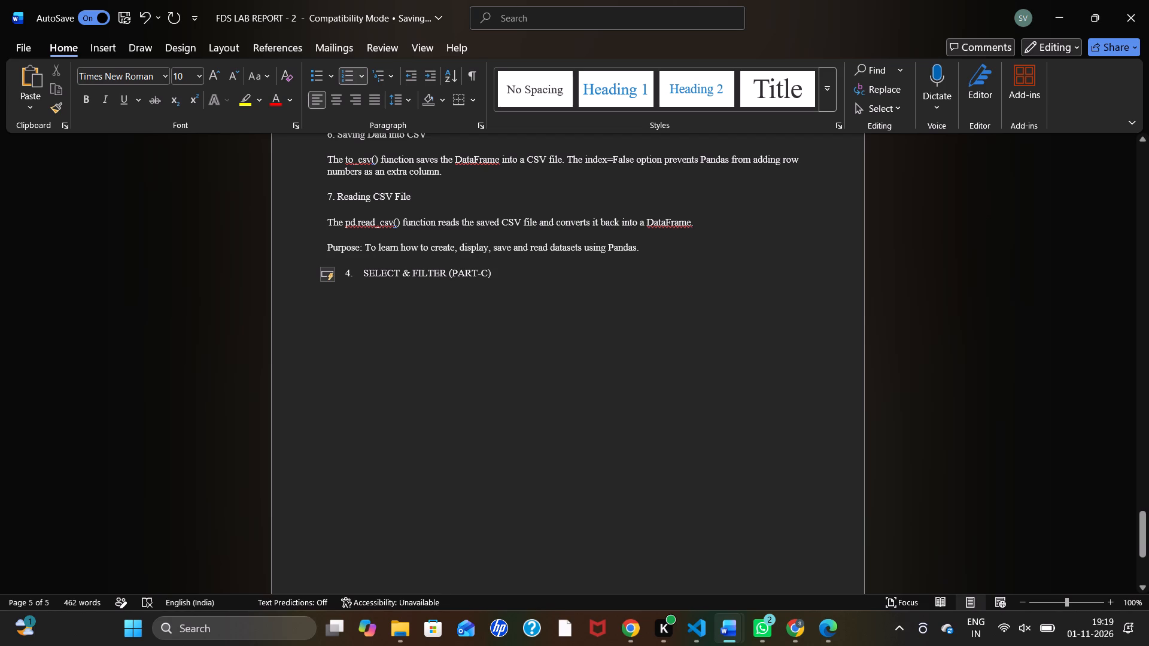
left_click(512, 281)
key("shift+colon")
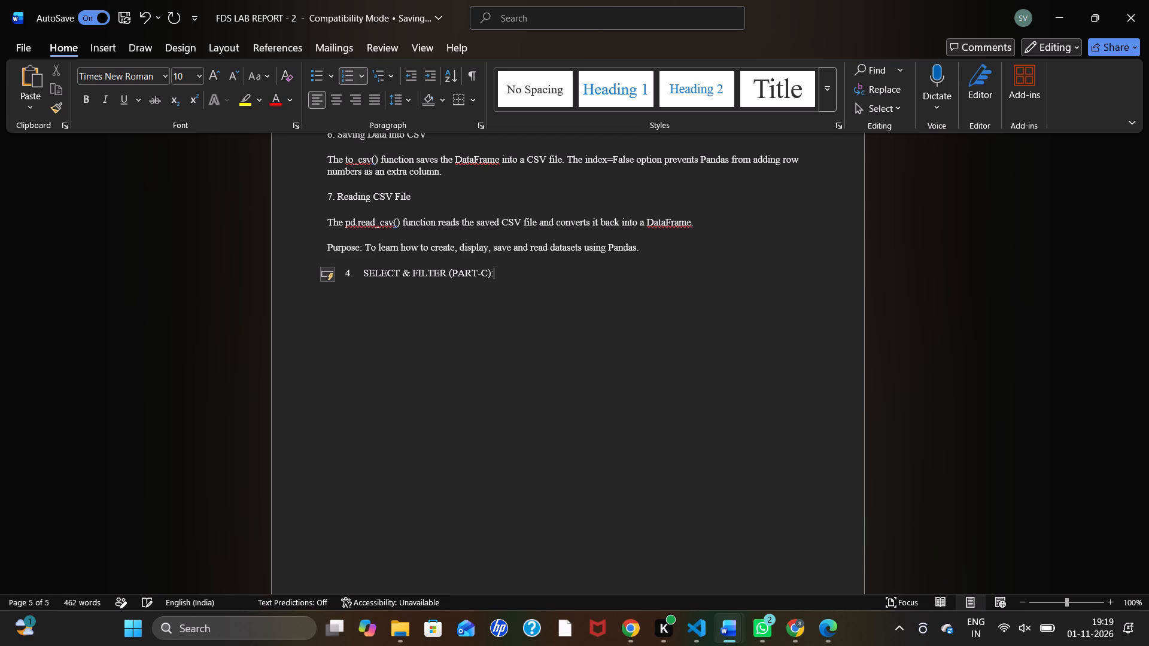
Set the SELECT & FILTER (PART-C) heading's font size to 11 and start an unnumbered line below it.
left_click_drag(510, 278, 311, 269)
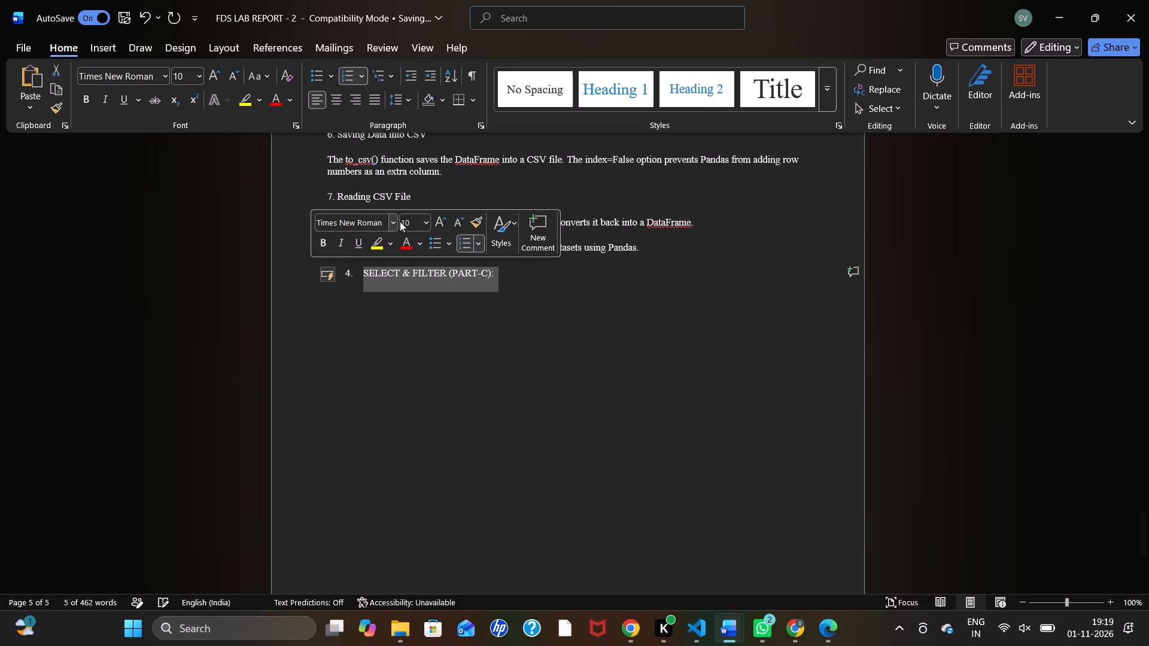
left_click(421, 225)
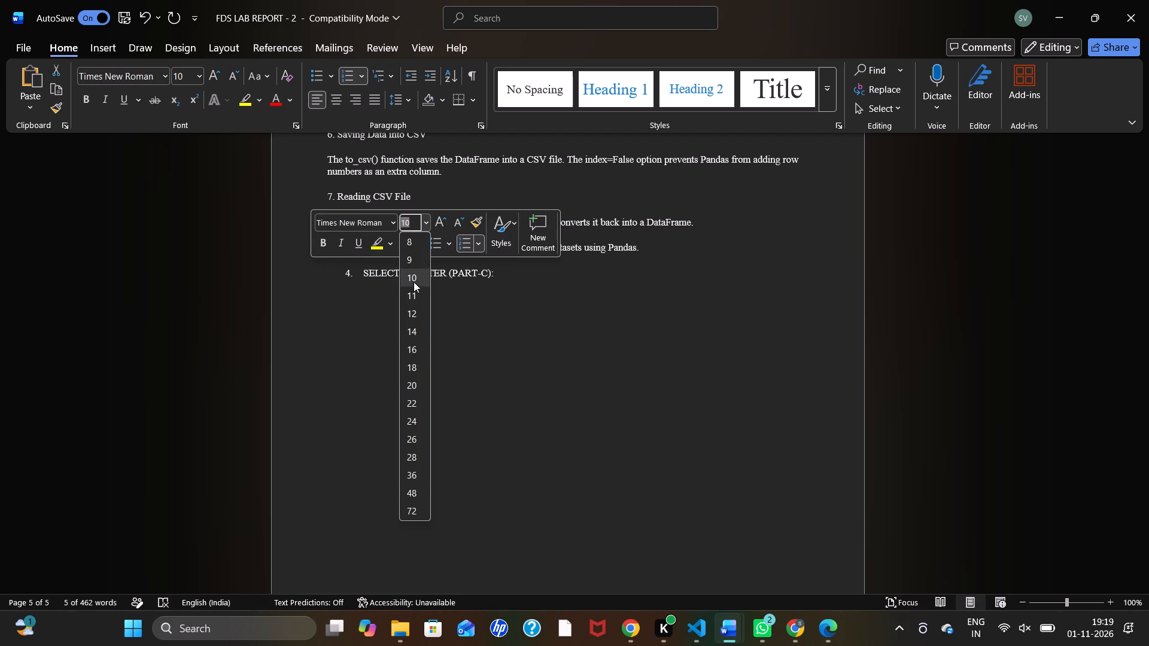
left_click(414, 294)
left_click(501, 288)
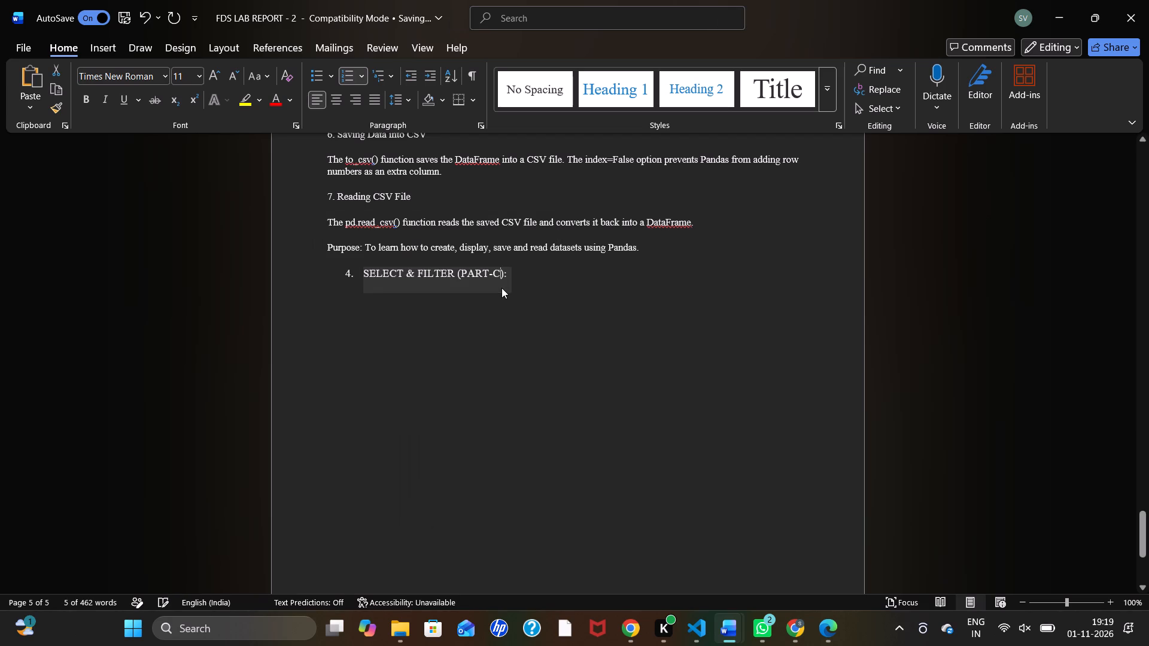
left_click(542, 284)
key("Return")
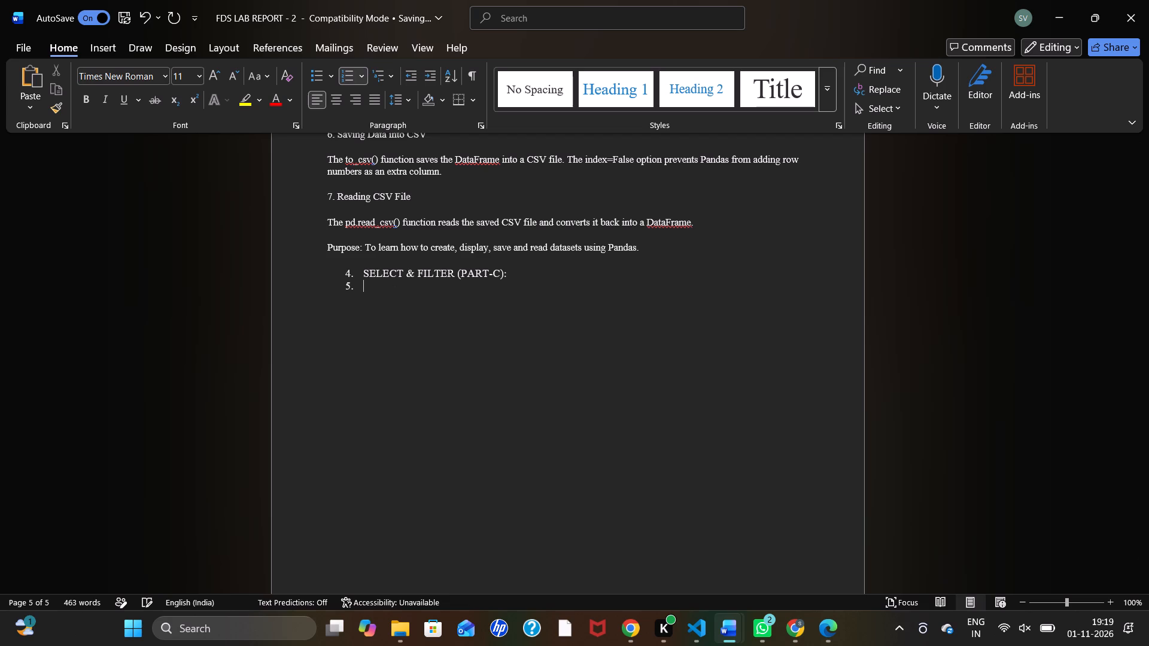
key("BackSpace")
key("BackSpace")
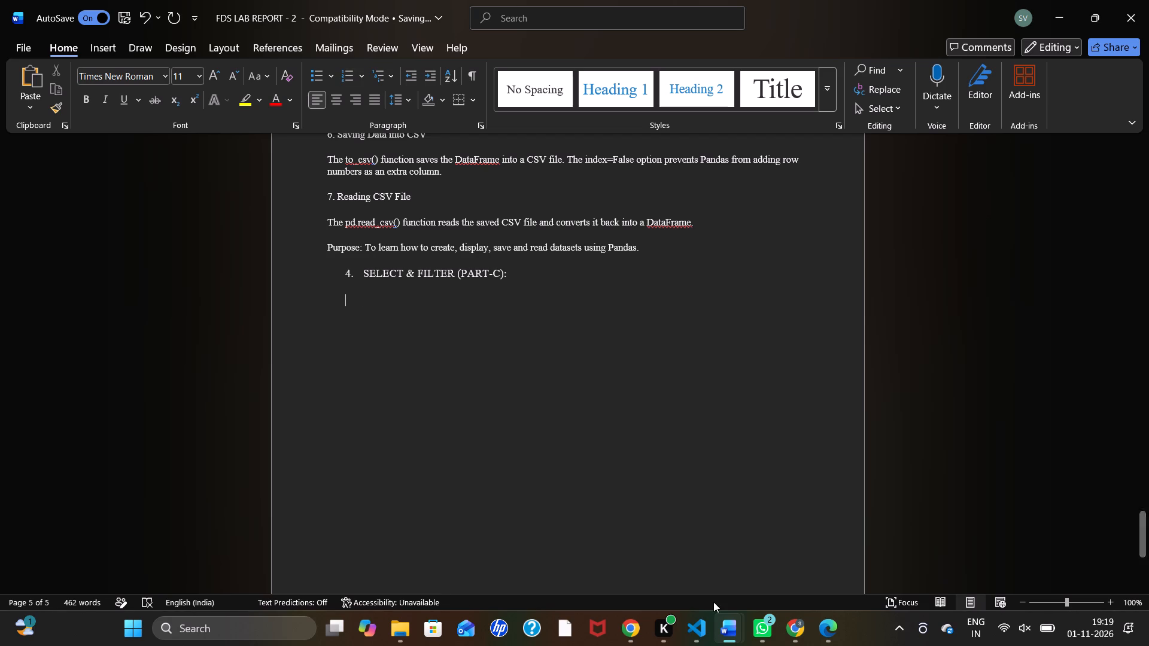
Switch to the FDS LAB - 2.ipynb notebook and capture the full-width Colab area from its header through the Name and Marks cell's output.
left_click(792, 531)
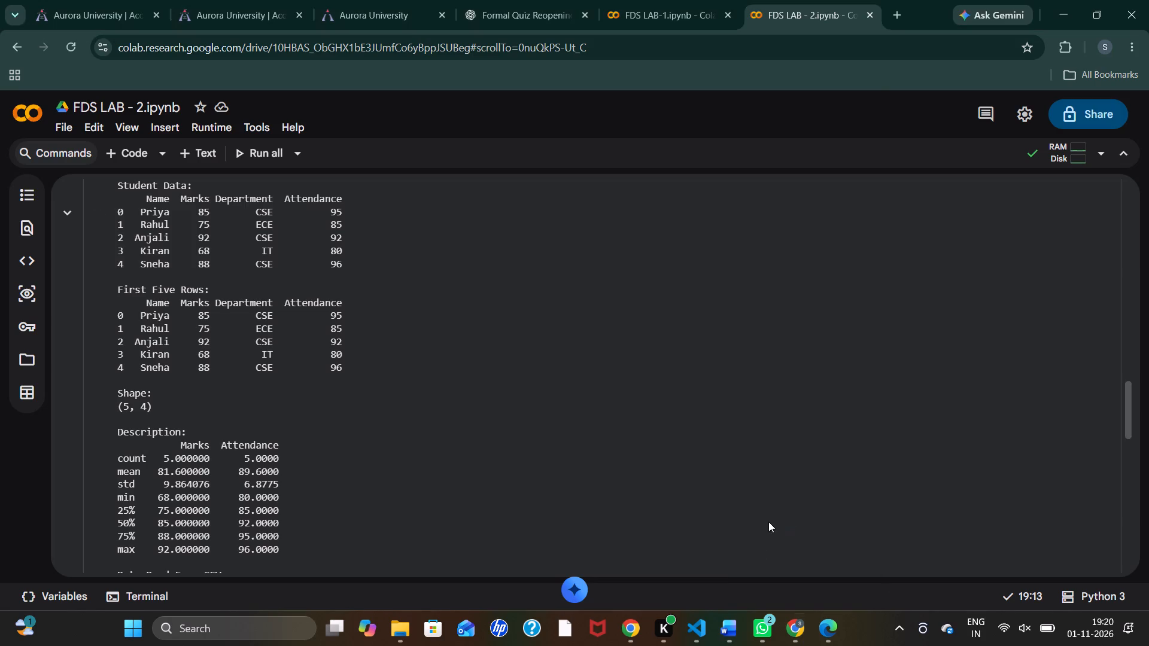
scroll(421, 382, "down", 7)
scroll(421, 382, "up", 2)
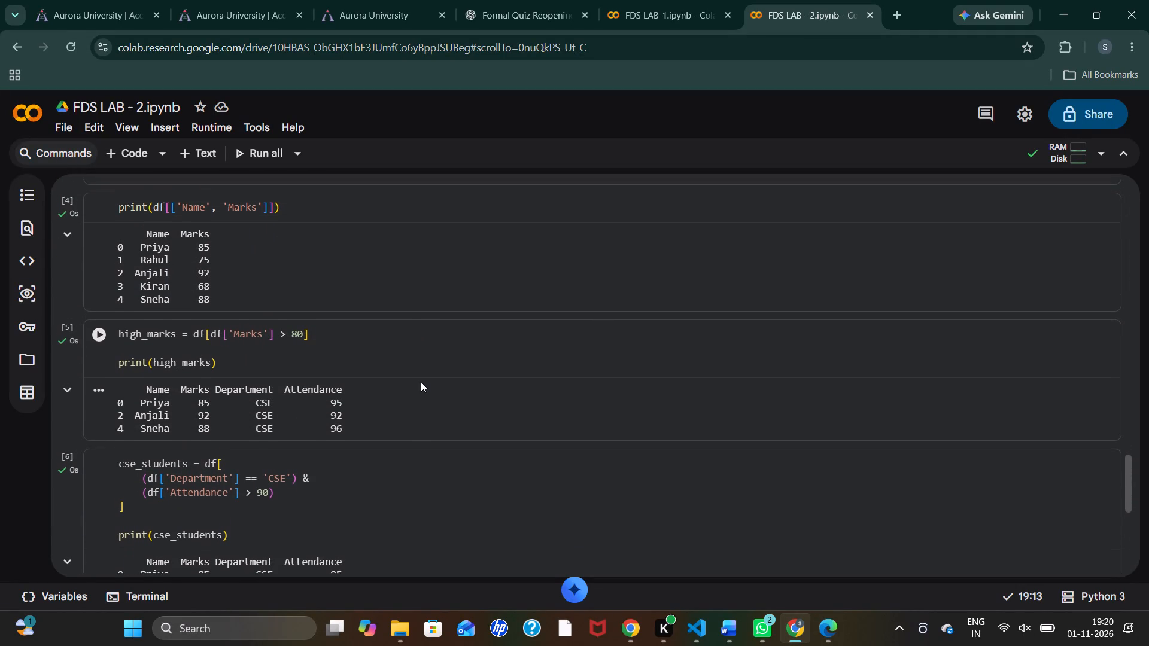
scroll(421, 382, "up", 1)
scroll(421, 382, "down", 1)
key("Print")
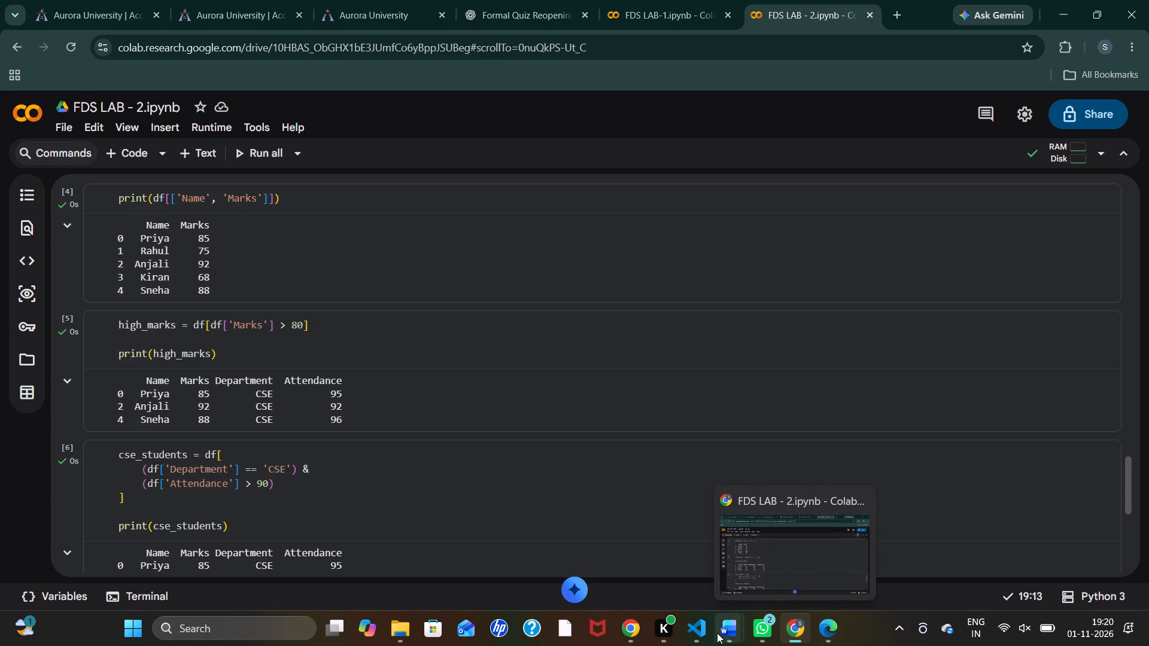
Paste the Name and Marks capture below the SELECT & FILTER heading in FDS LAB REPORT - 2 and start a new line after it.
left_click(689, 578)
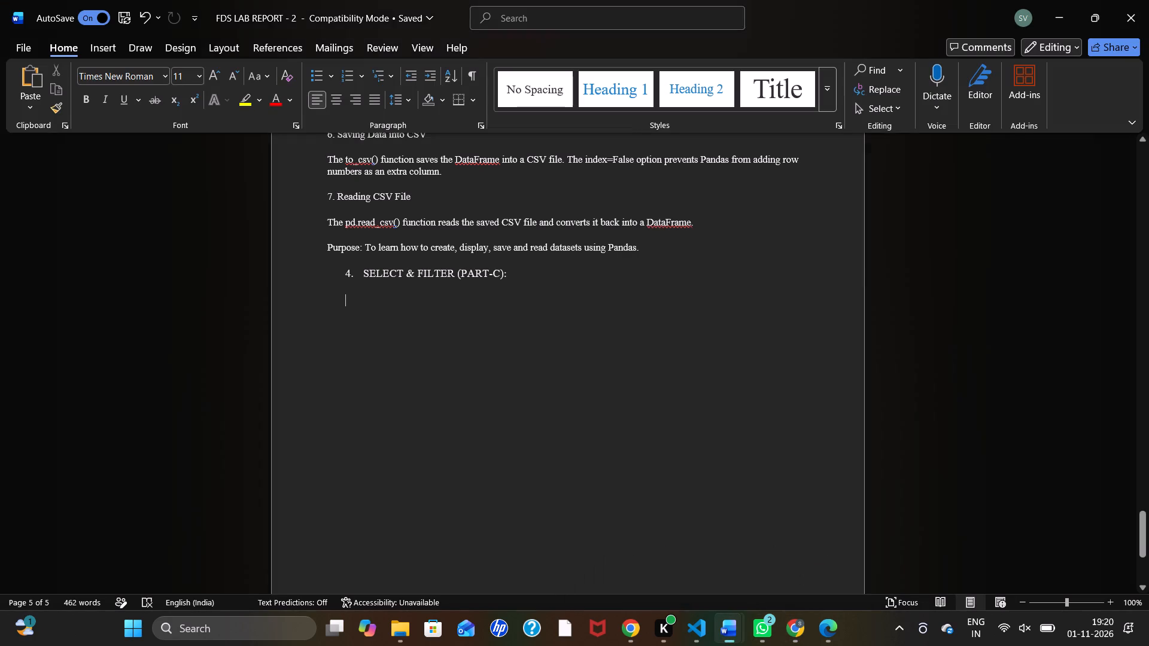
key("ctrl+v")
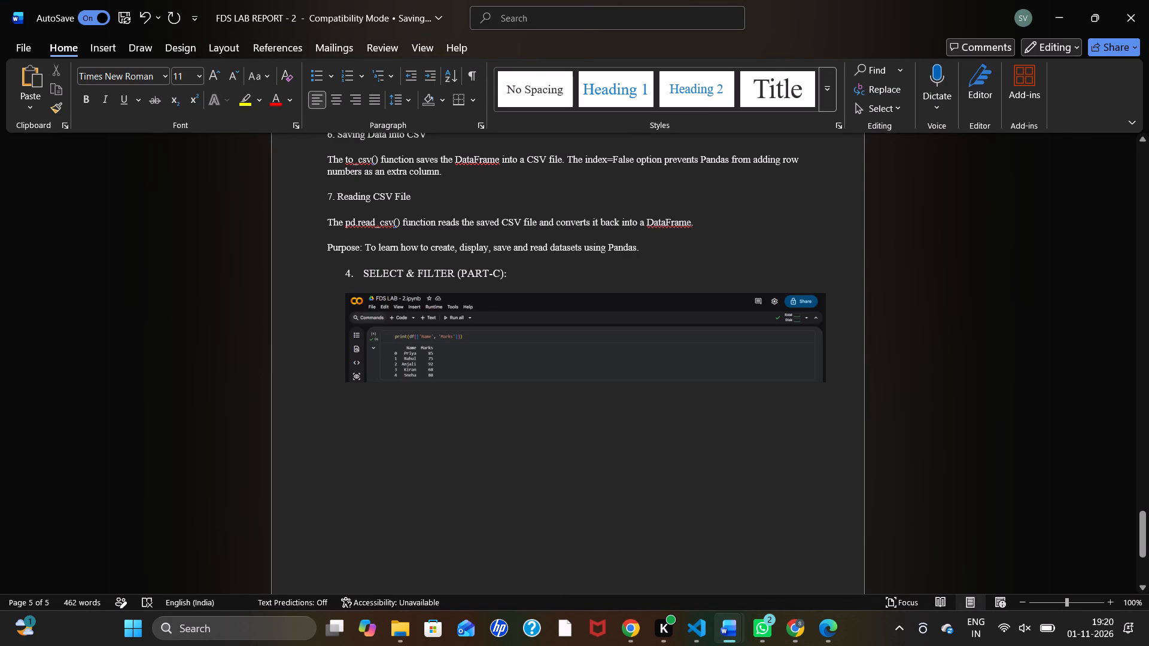
key("Return")
Examine FDS_LAB-02's Select and Filter (Part C) section, including its screenshot and explanation, and how the preceding section is laid out.
left_click(814, 571)
scroll(634, 472, "down", 2)
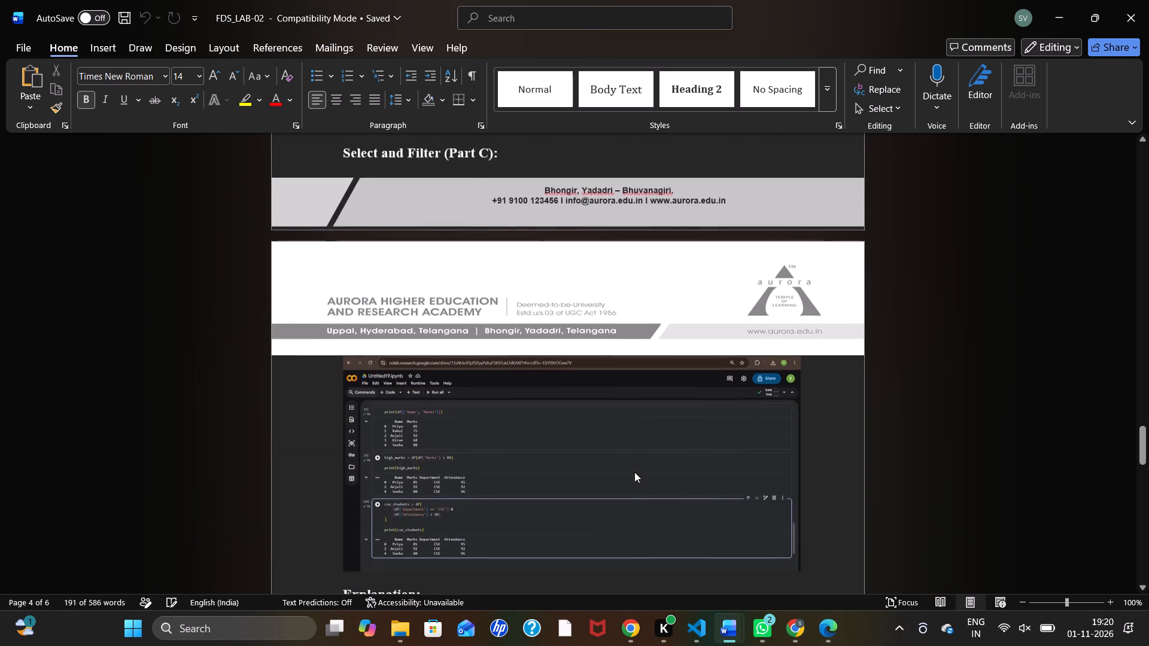
scroll(634, 472, "down", 2)
scroll(634, 472, "up", 3)
scroll(634, 472, "right", 2)
scroll(634, 472, "up", 1)
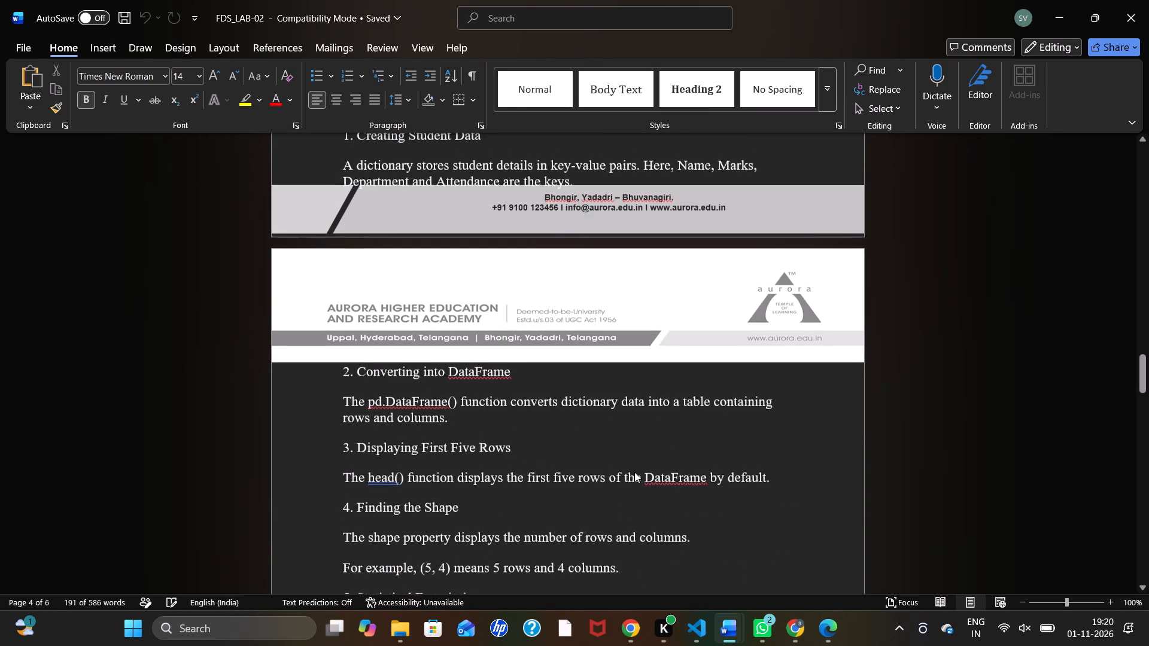
scroll(634, 472, "up", 1)
scroll(634, 472, "down", 5)
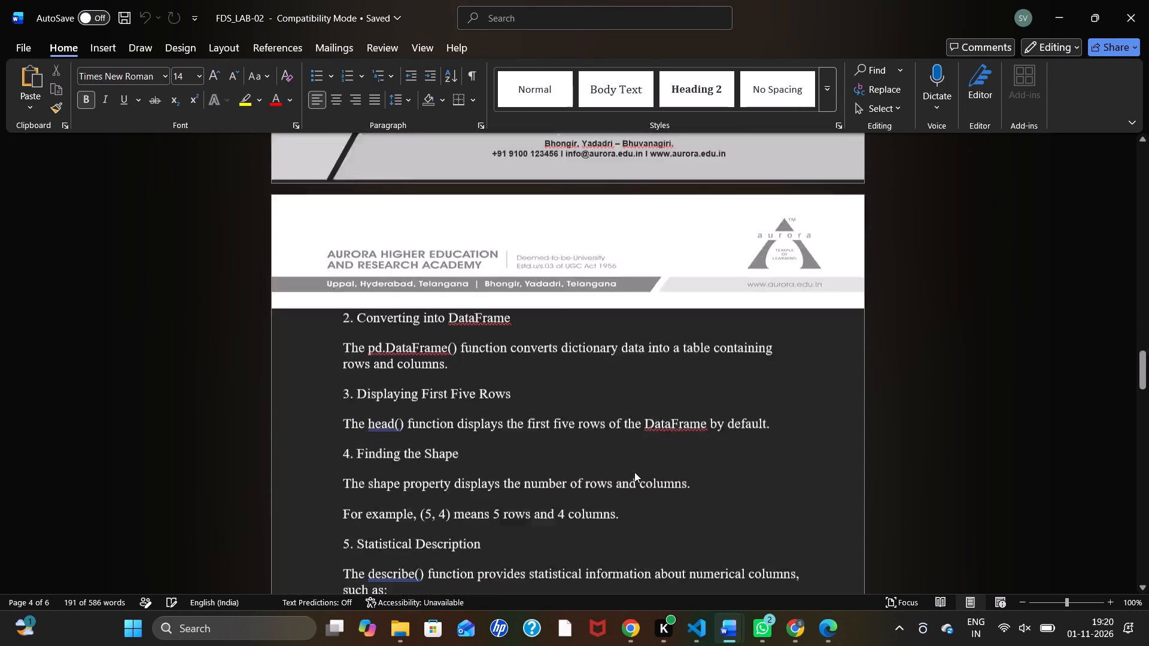
scroll(634, 472, "down", 2)
scroll(634, 472, "up", 4)
scroll(634, 472, "down", 1)
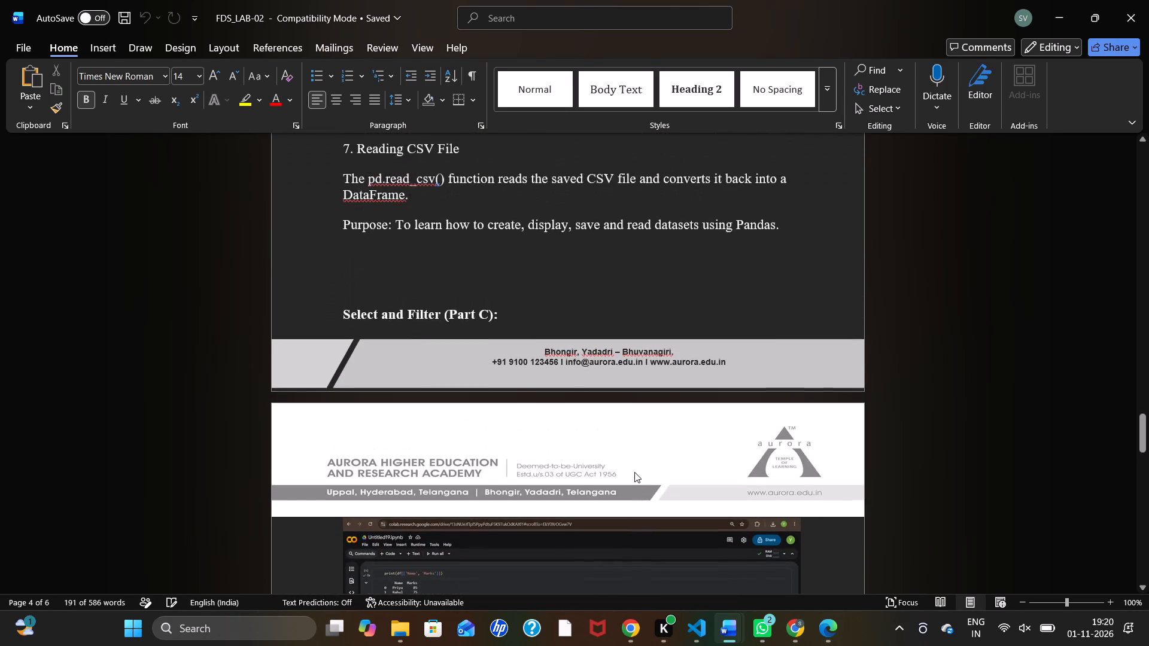
scroll(634, 472, "down", 3)
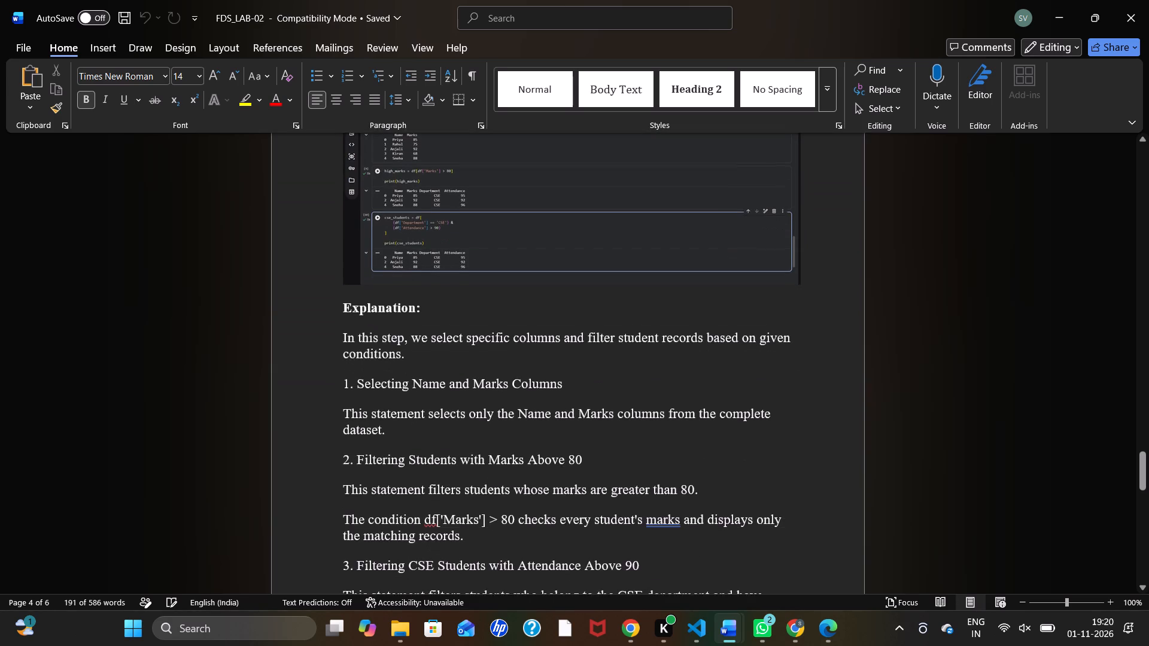
Examine FDS_LAB-02's Select and Filter (Part C) section through its Purpose and Colab Link, and compare it with the preceding section's explanation.
scroll(634, 472, "down", 1)
scroll(412, 381, "down", 3)
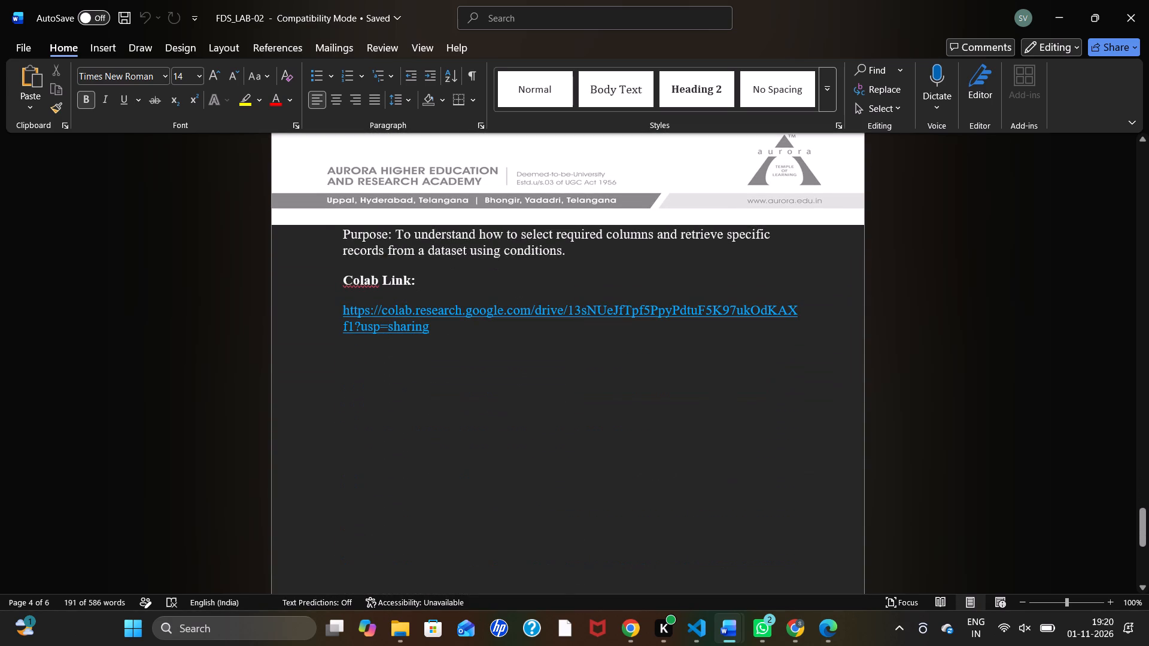
scroll(430, 316, "up", 3)
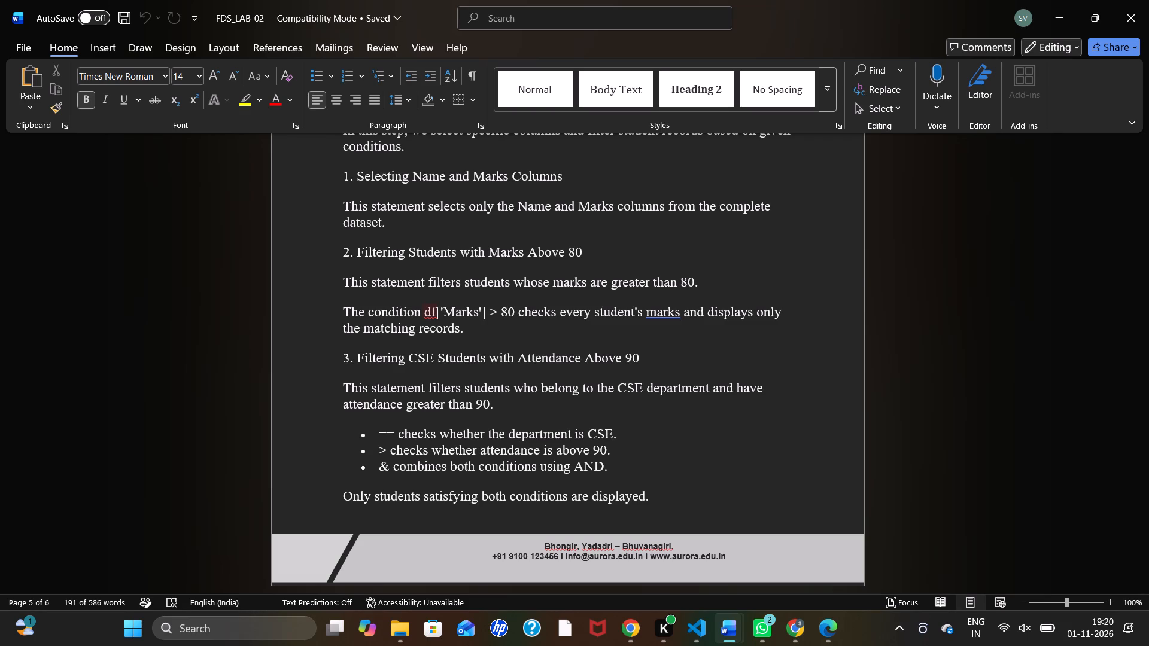
scroll(473, 217, "up", 4)
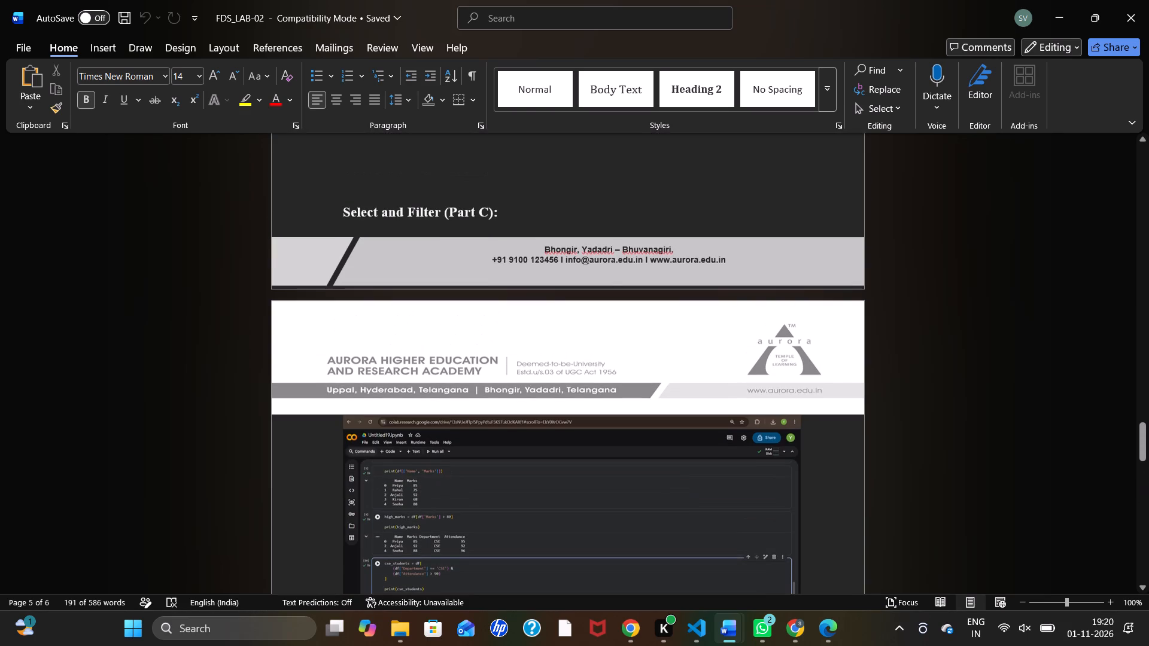
scroll(473, 217, "up", 3)
scroll(473, 217, "right", 1)
scroll(473, 217, "up", 1)
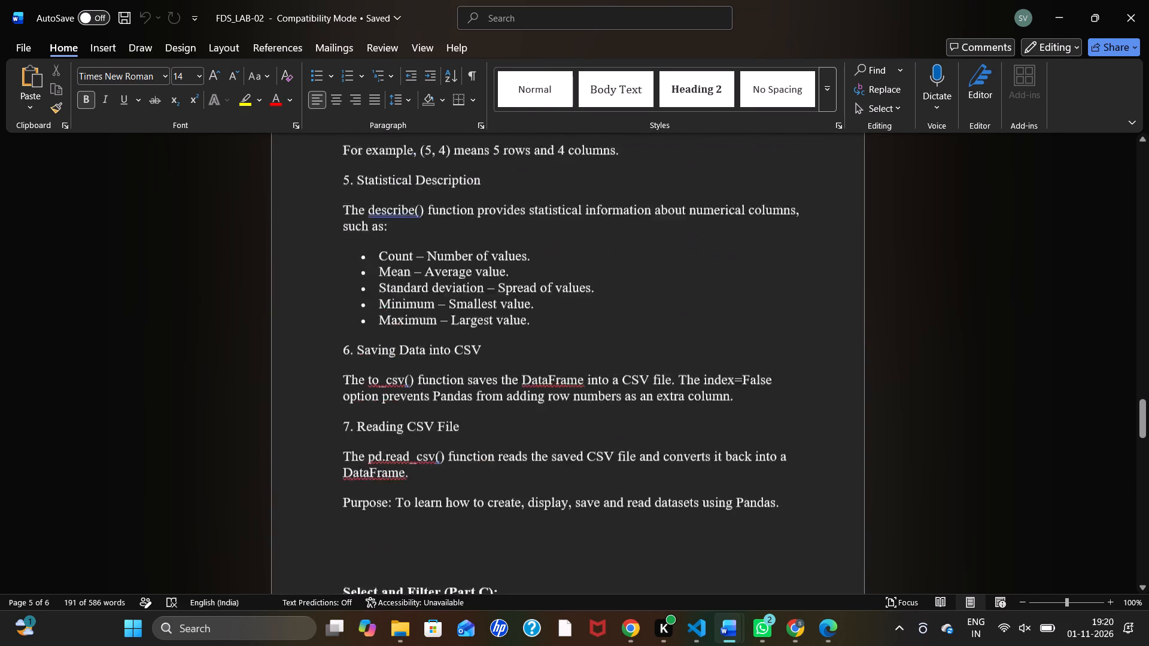
scroll(473, 217, "up", 4)
scroll(473, 217, "down", 3)
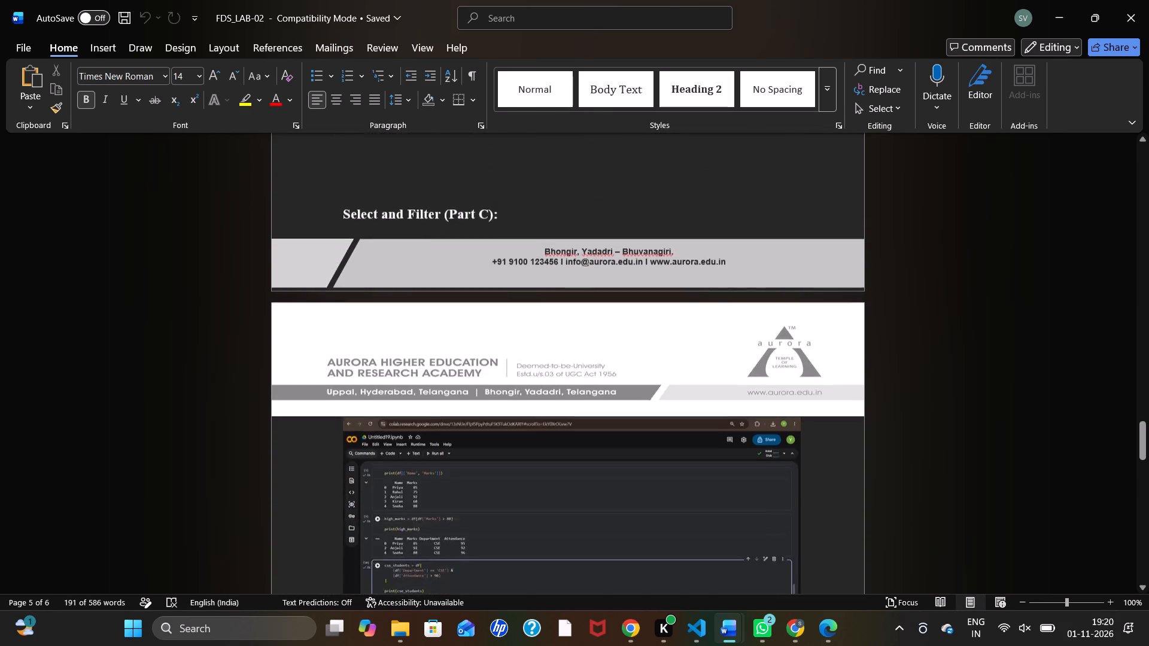
scroll(473, 217, "down", 2)
scroll(473, 217, "up", 1)
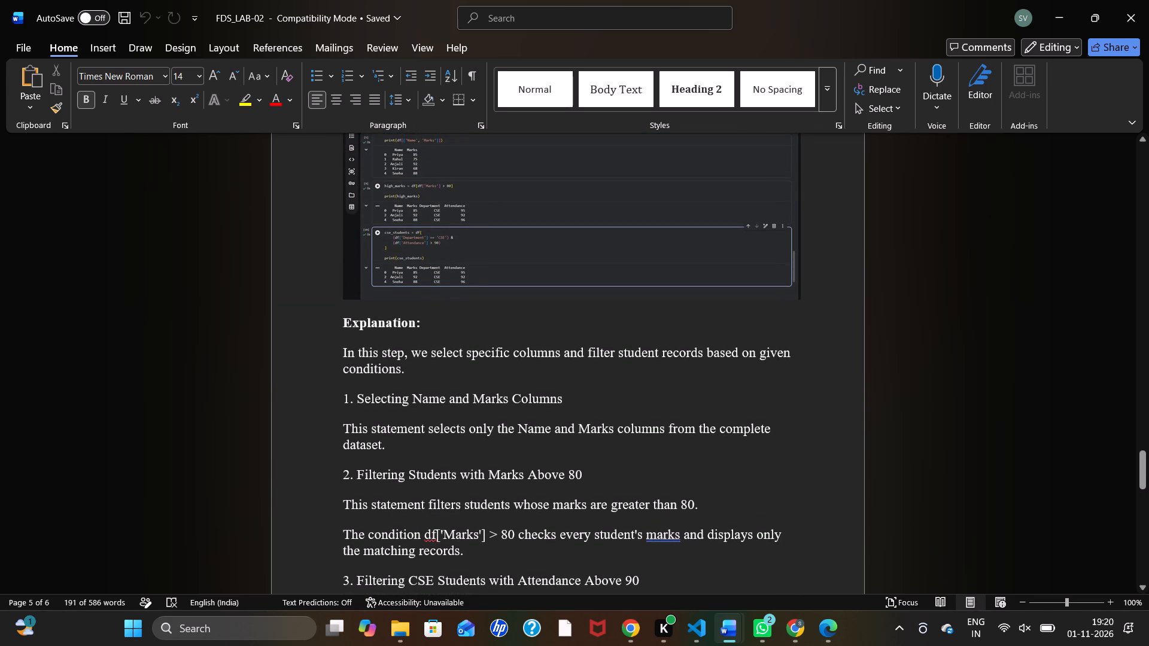
scroll(474, 233, "down", 2)
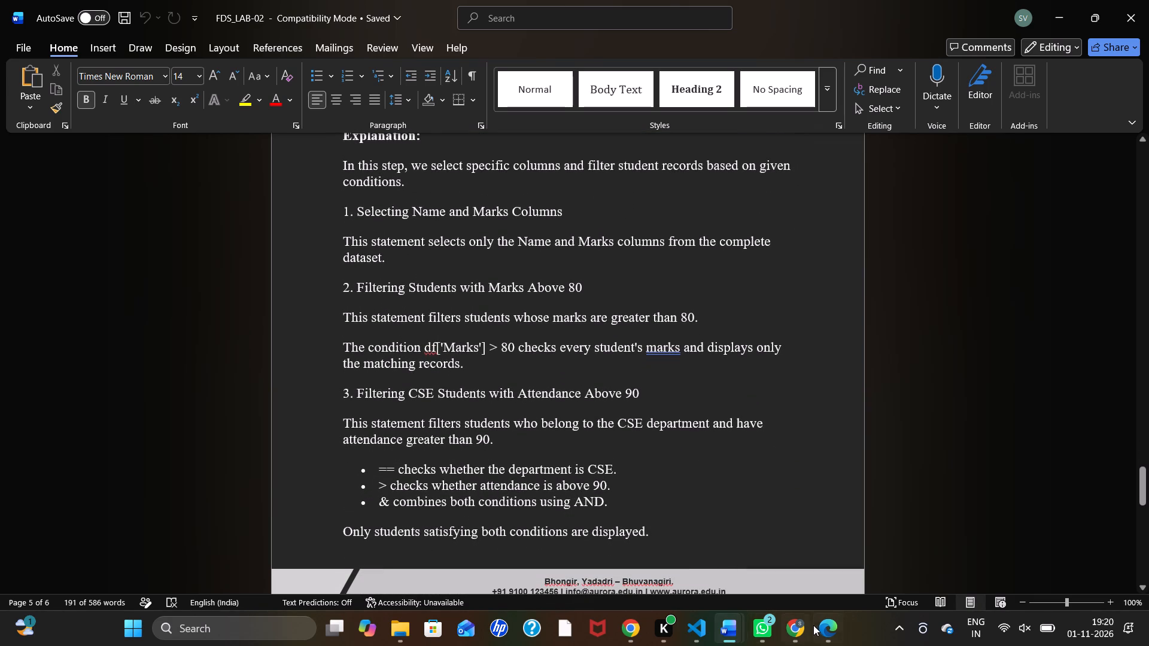
Switch to the FDS LAB - 2.ipynb notebook and capture the full-width Colab area with the Name and Marks, high_marks and cse_students cells.
left_click(788, 567)
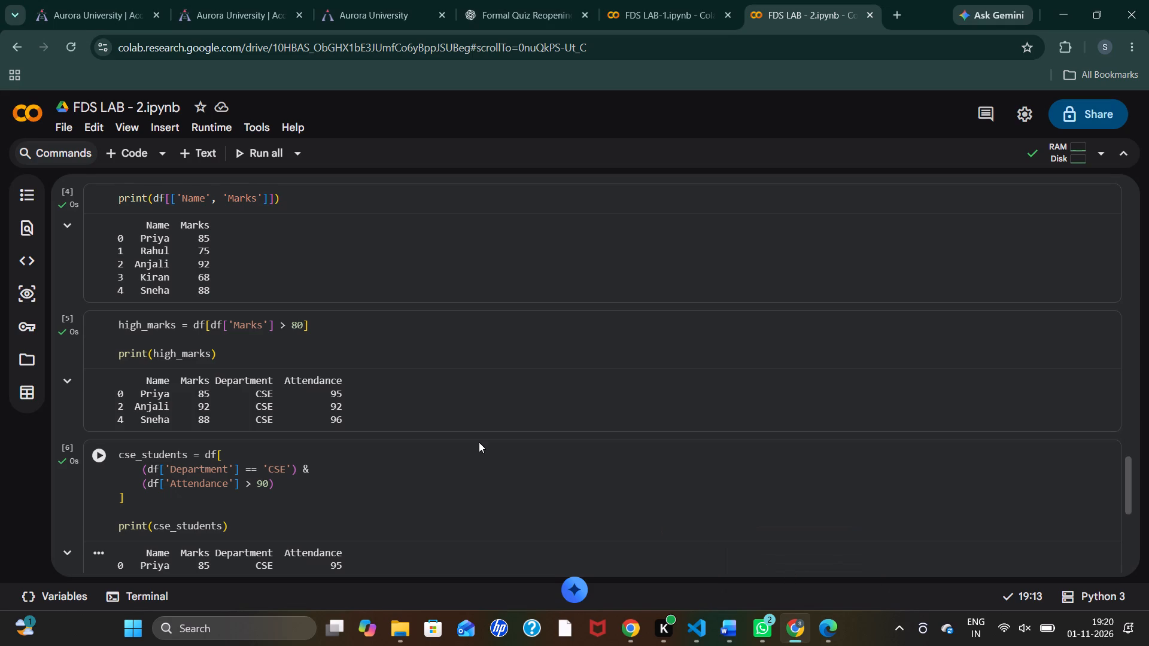
scroll(479, 442, "down", 3)
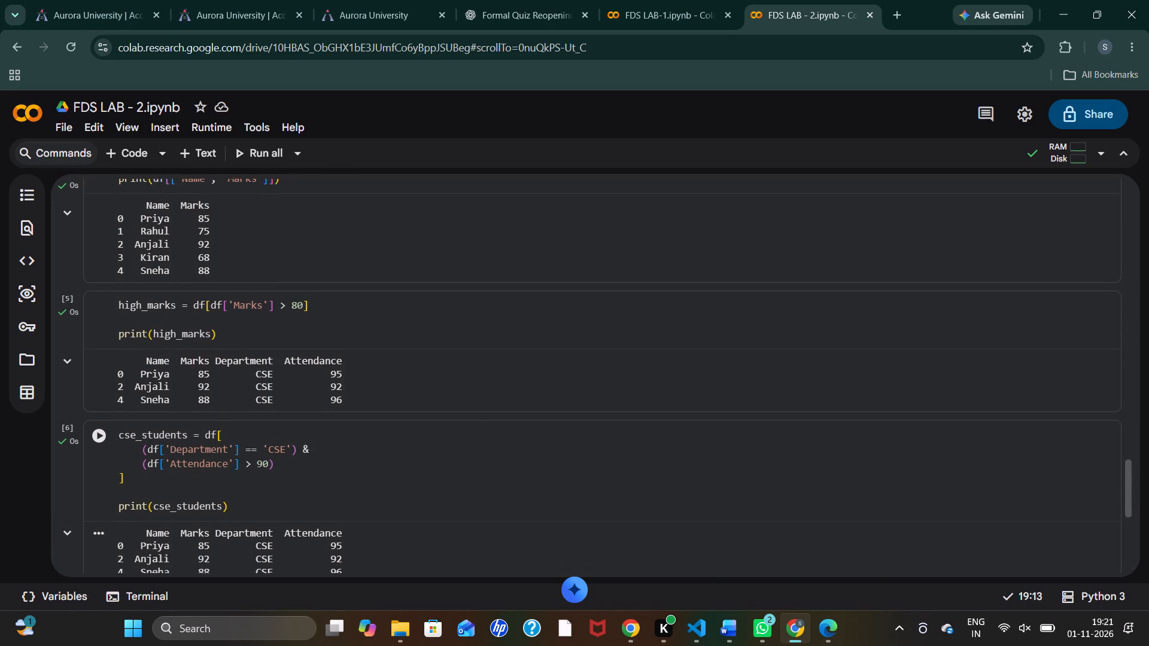
left_click(609, 168)
left_click(601, 182)
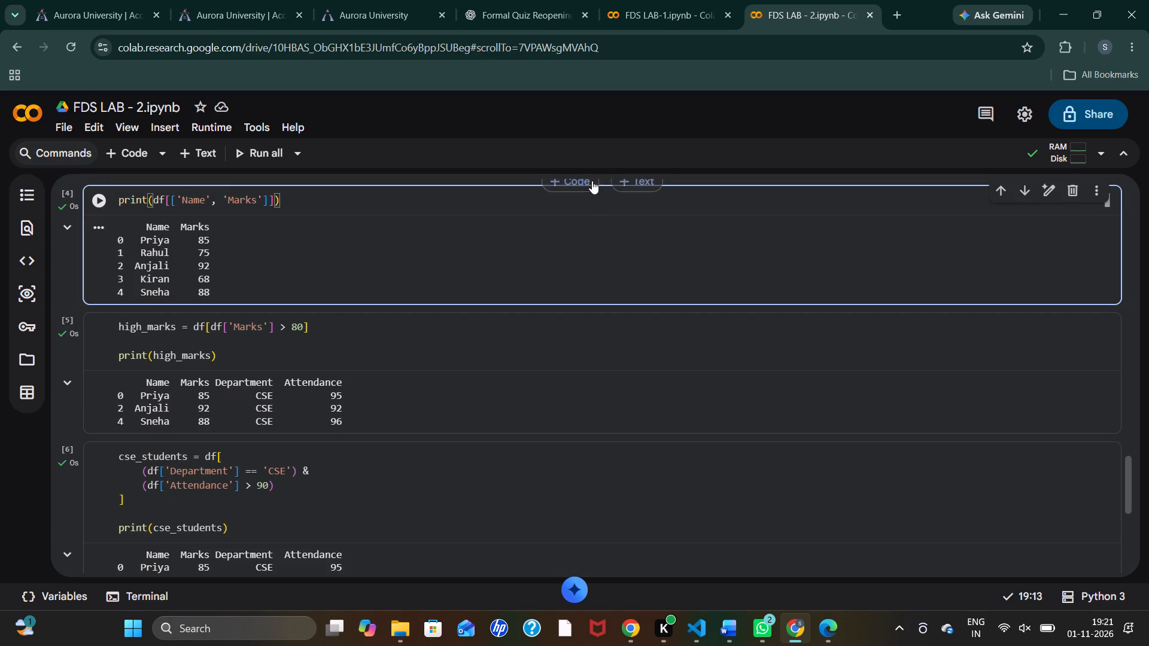
left_click(870, 131)
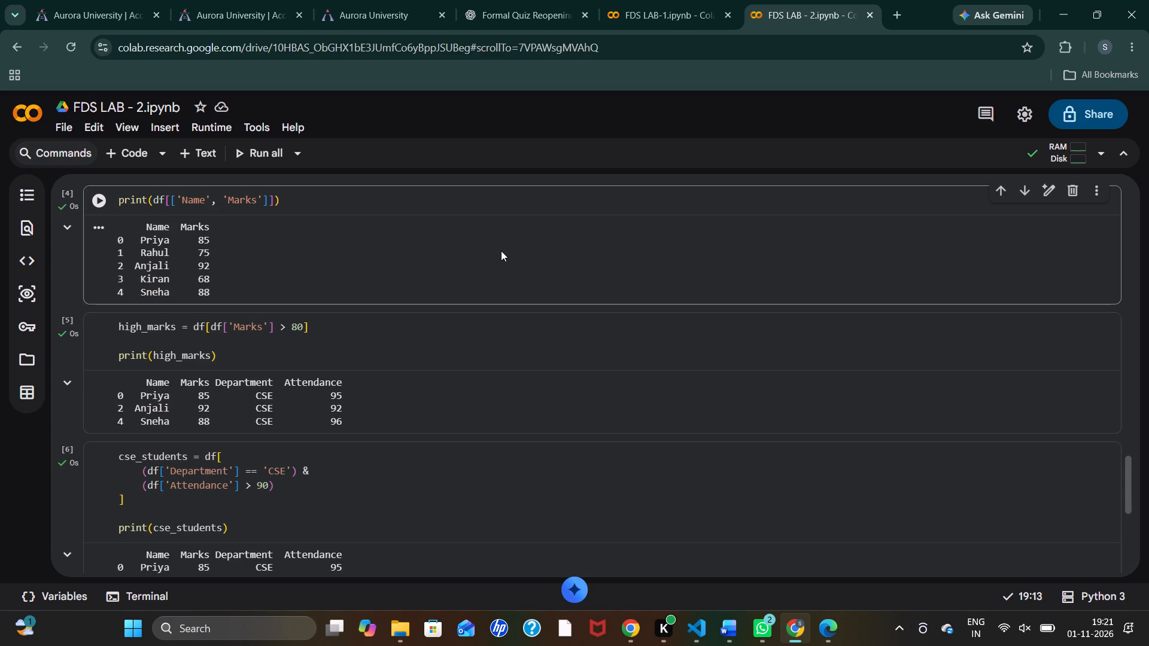
scroll(501, 251, "down", 1)
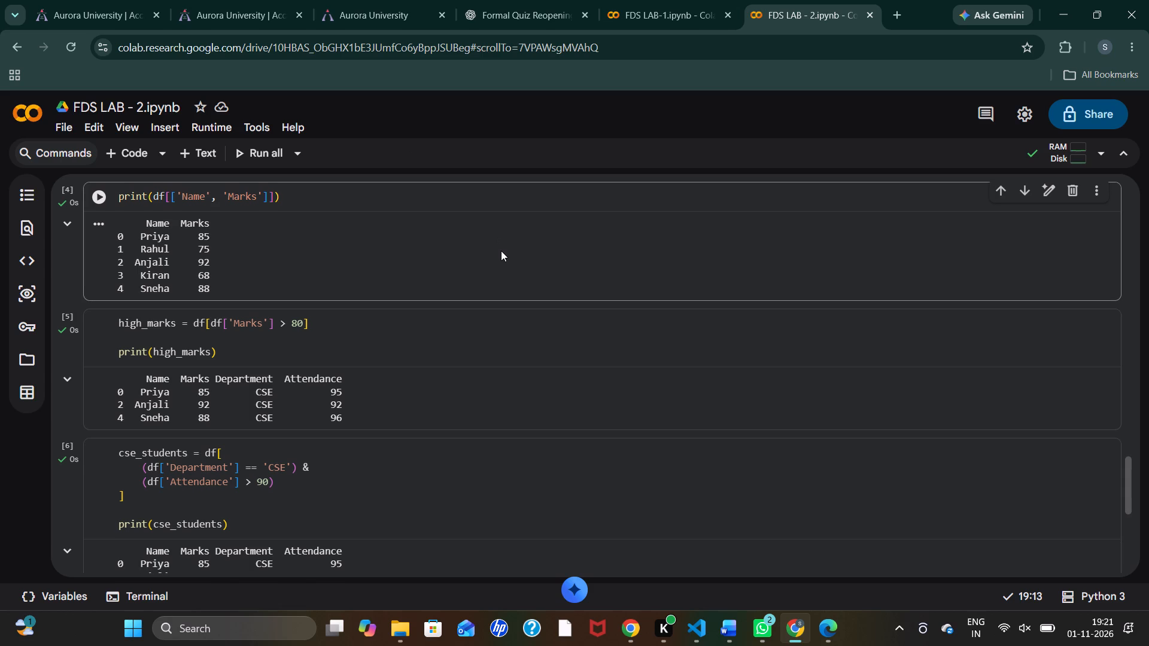
scroll(501, 251, "down", 2)
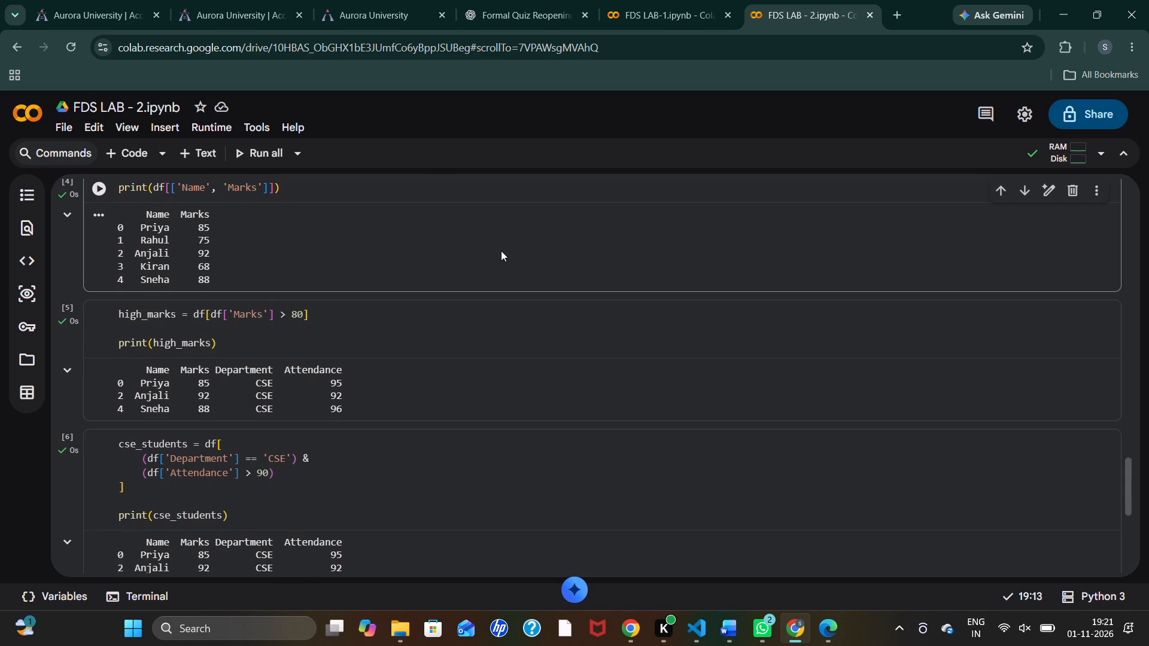
scroll(501, 251, "down", 2)
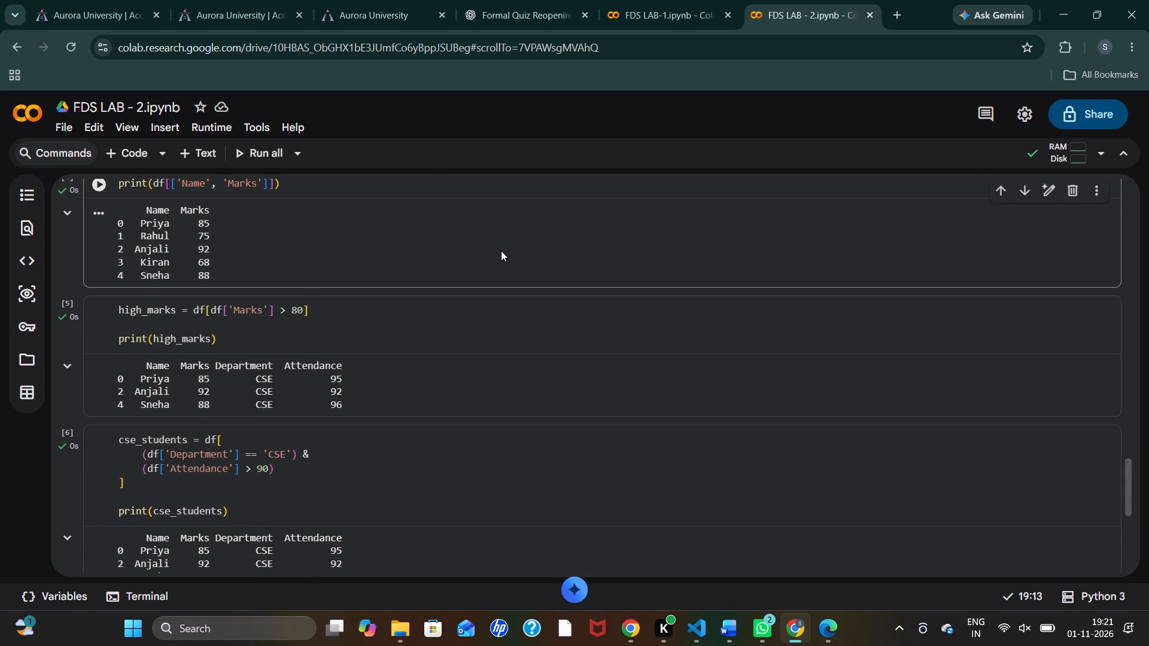
key("Print")
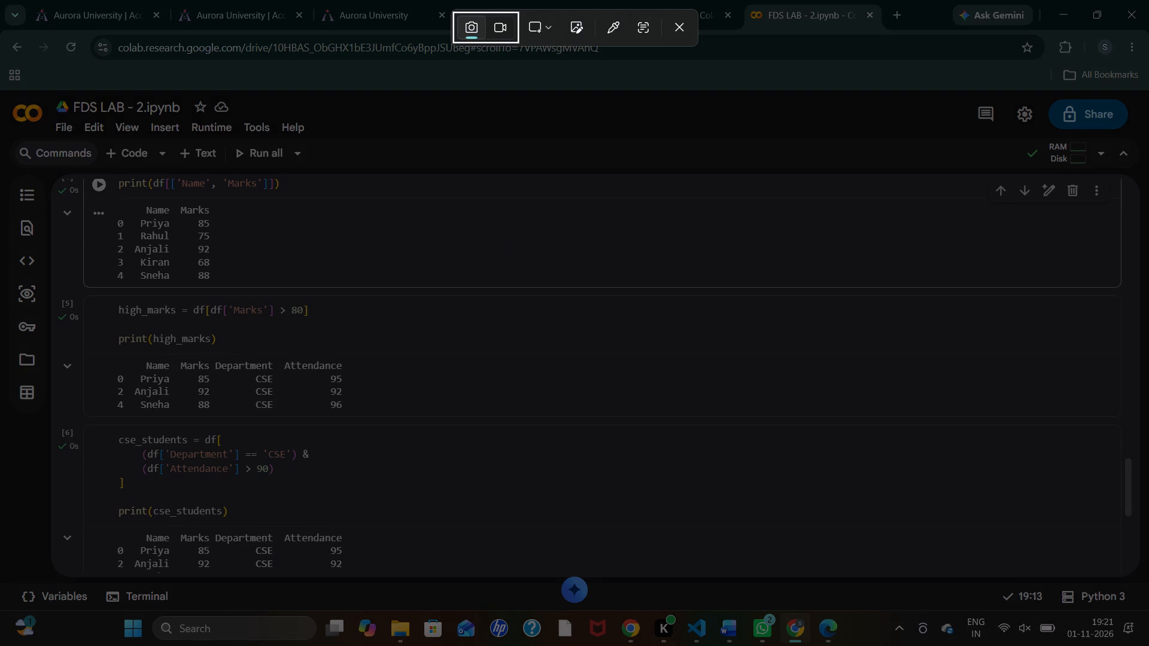
left_click_drag(0, 89, 505, 401)
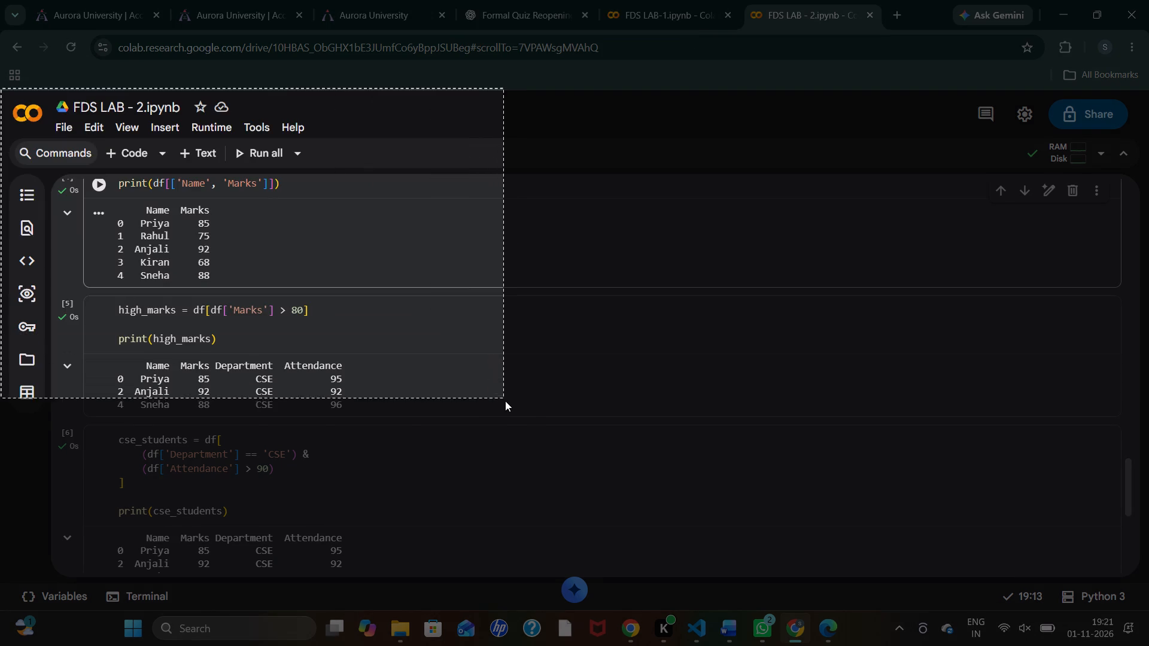
left_click_drag(505, 401, 590, 605)
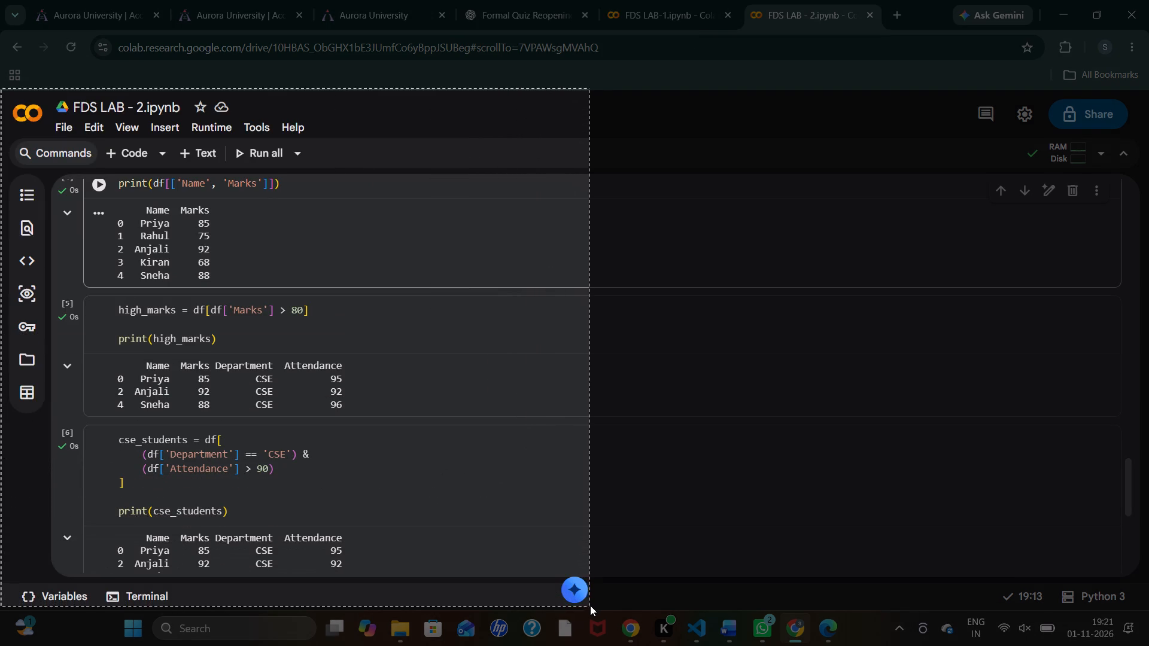
left_click_drag(590, 605, 792, 605)
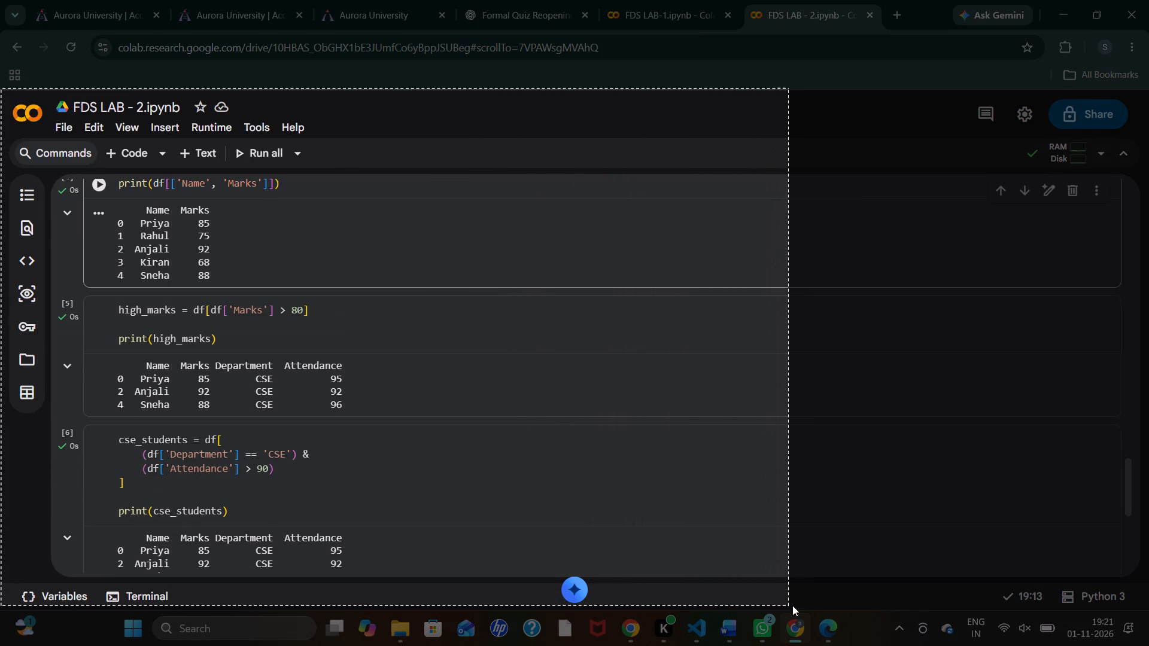
left_click_drag(792, 605, 996, 605)
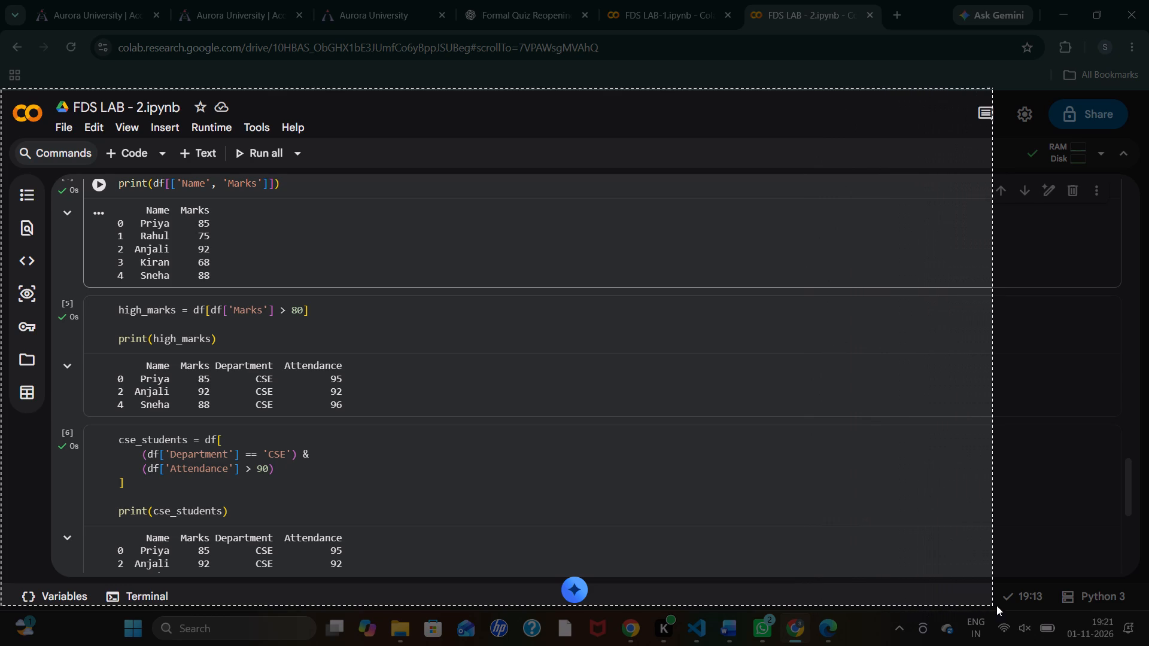
left_click_drag(996, 605, 1148, 604)
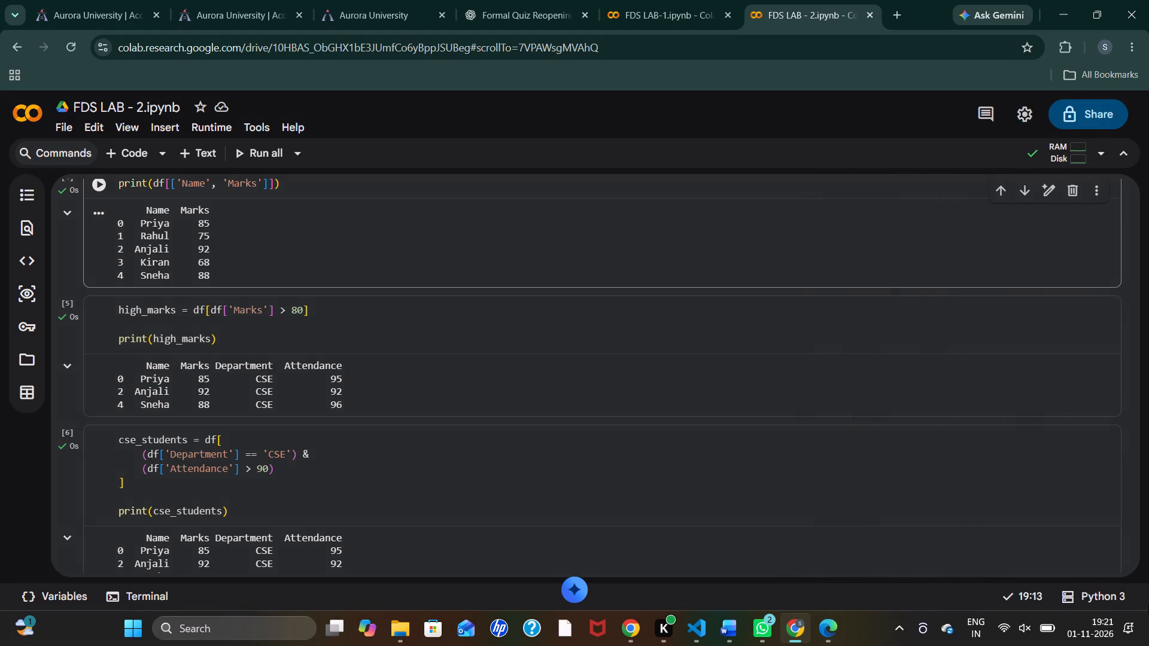
Replace the Name and Marks image under SELECT & FILTER in FDS LAB REPORT - 2 with the new three-cell capture and start a new line.
left_click(649, 516)
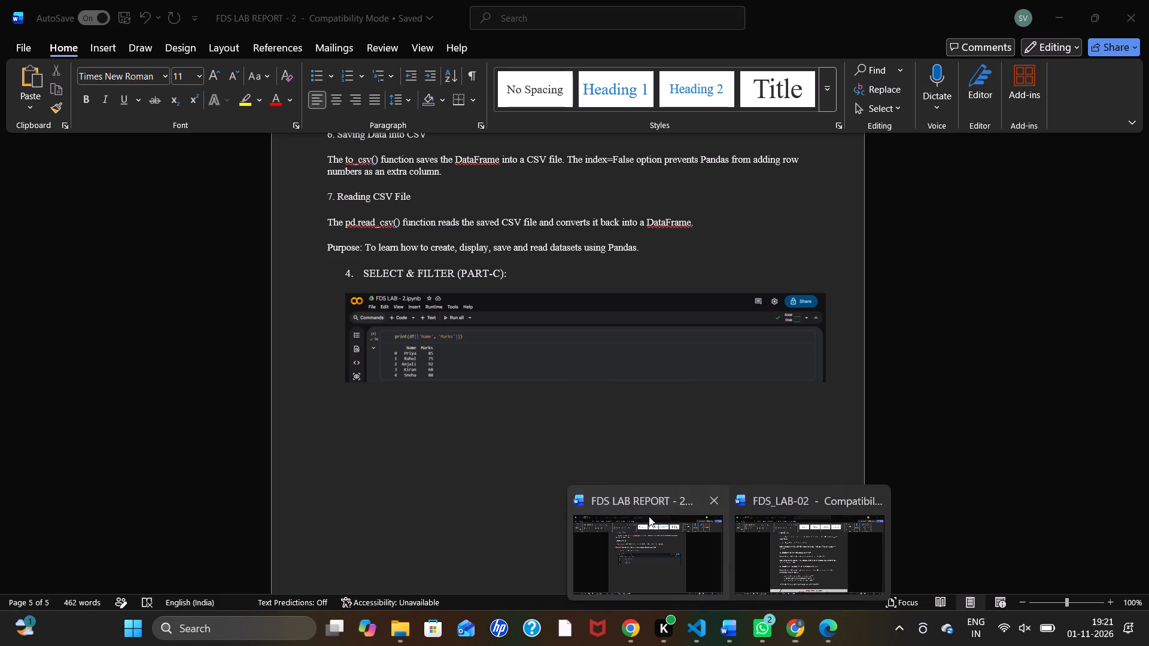
left_click(462, 318)
key("BackSpace")
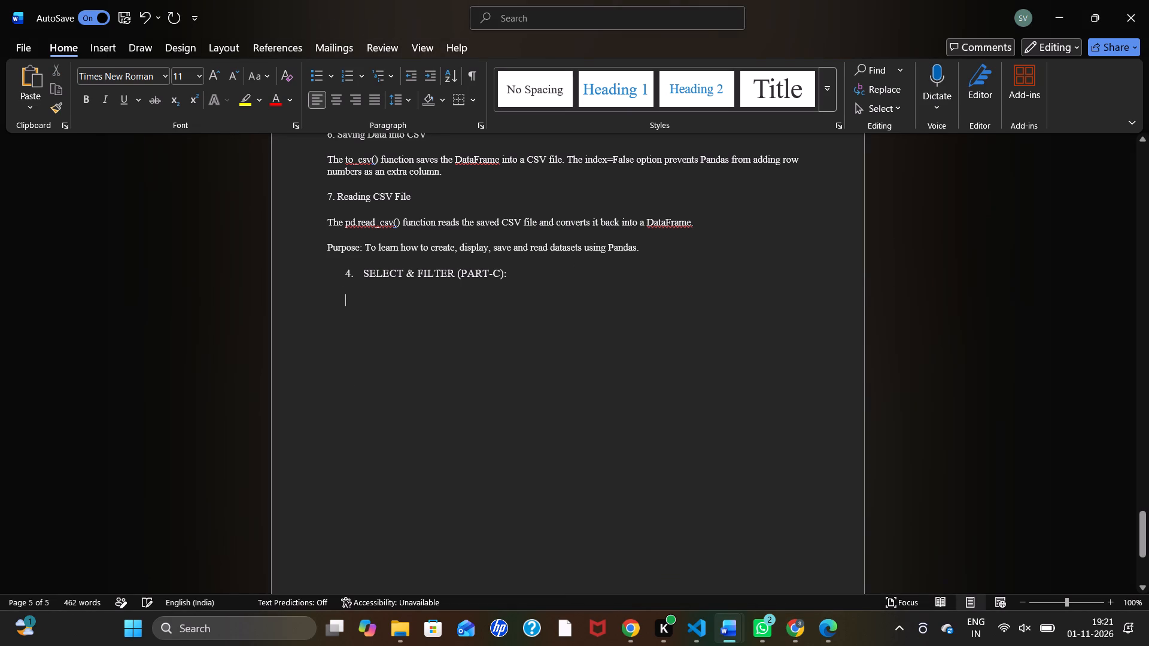
key("ctrl+v")
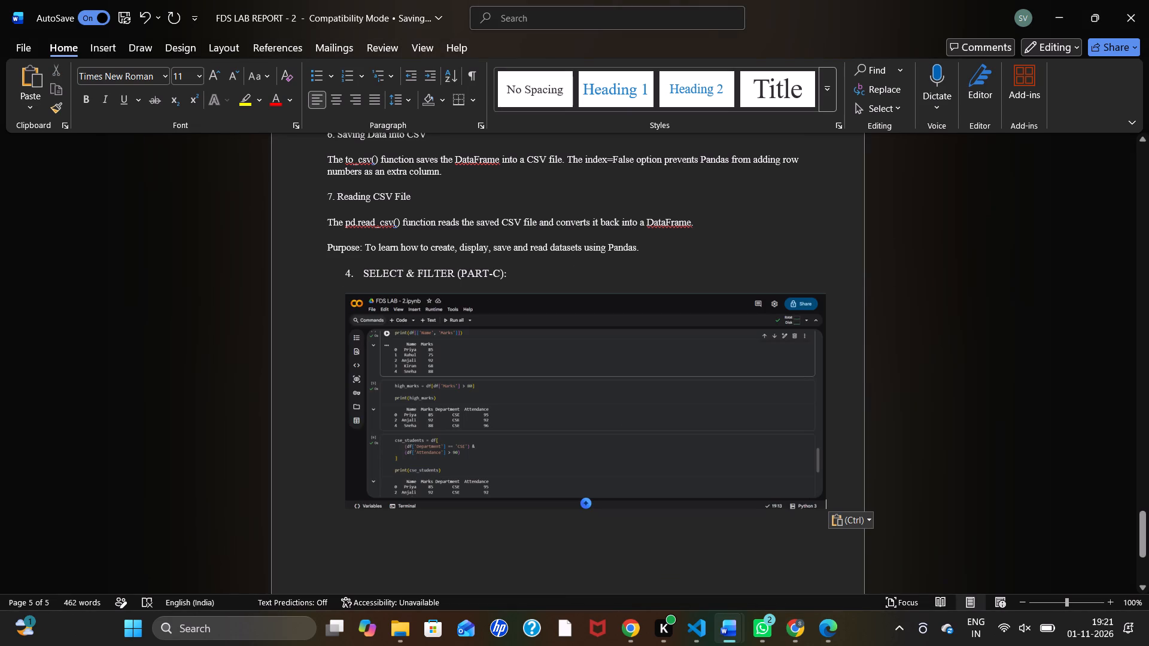
key("Return")
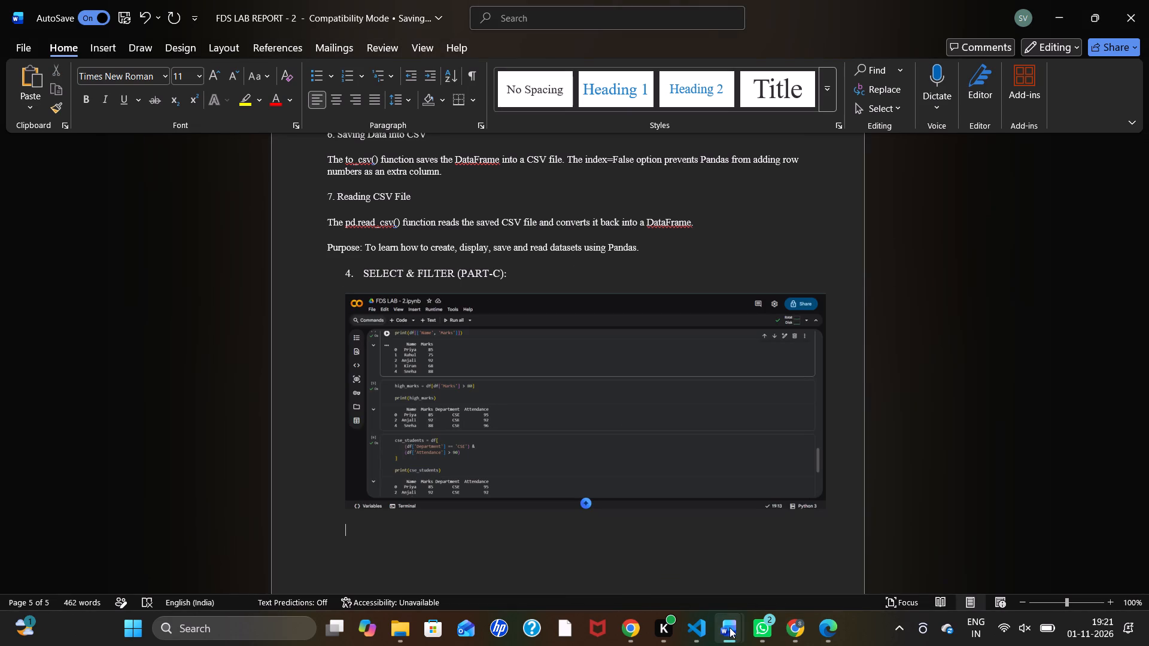
Copy FDS_LAB-02's Part C text from the Explanation heading through the Purpose paragraph and paste it below the capture in FDS LAB REPORT - 2.
left_click(822, 587)
scroll(680, 495, "down", 3)
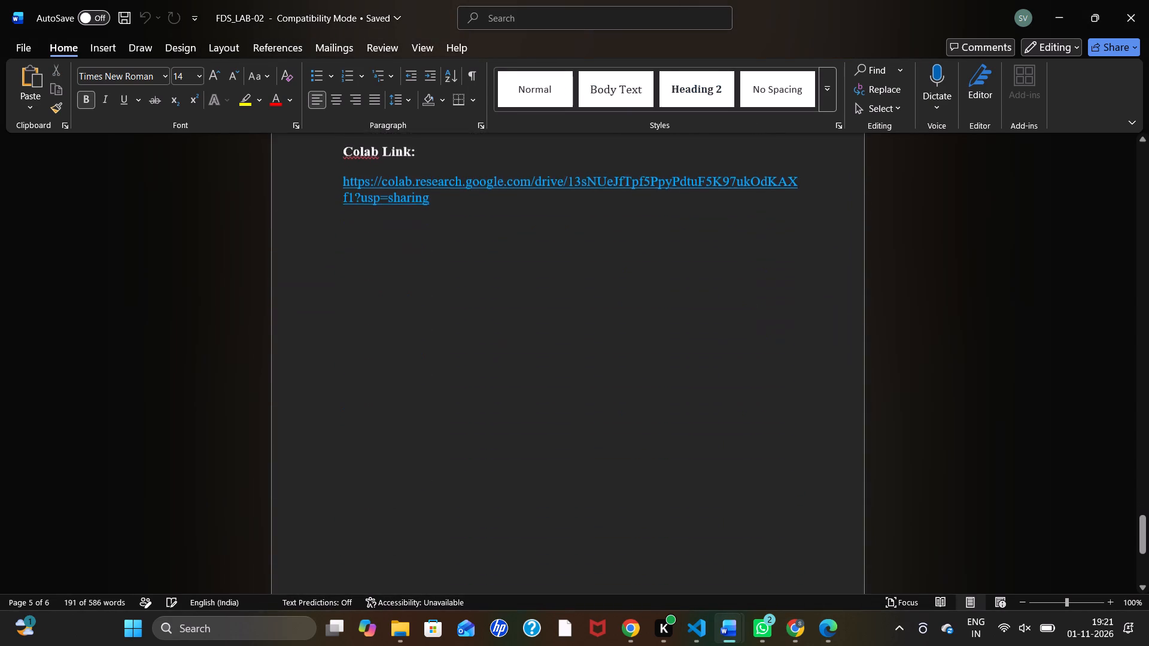
scroll(680, 495, "up", 3)
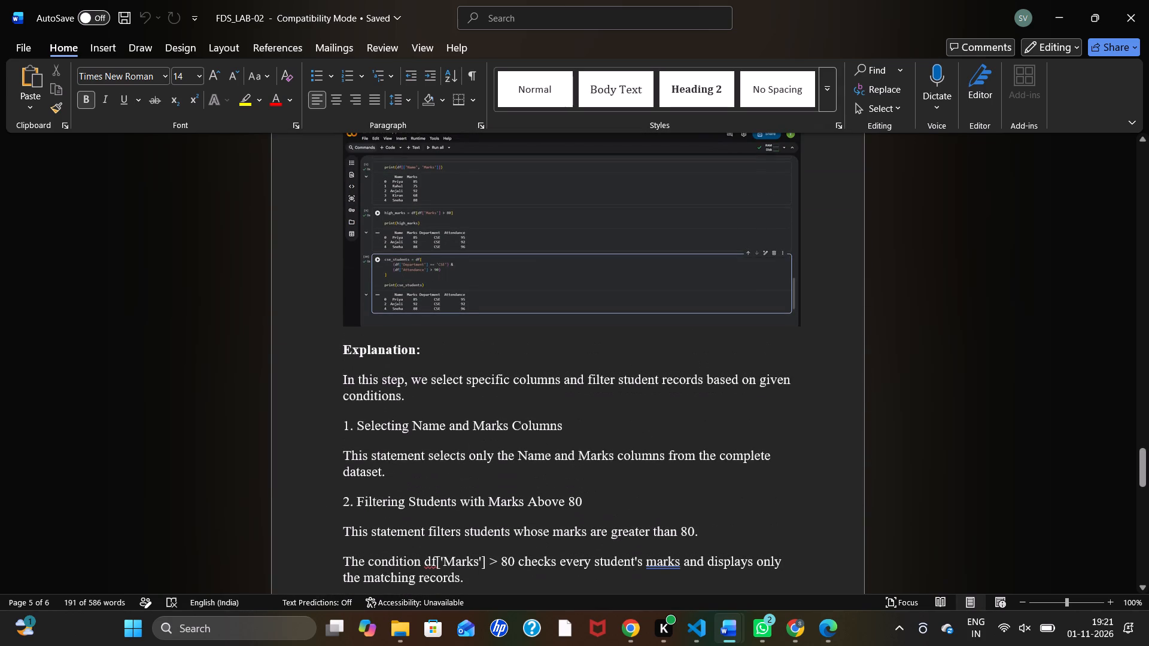
left_click_drag(342, 343, 374, 298)
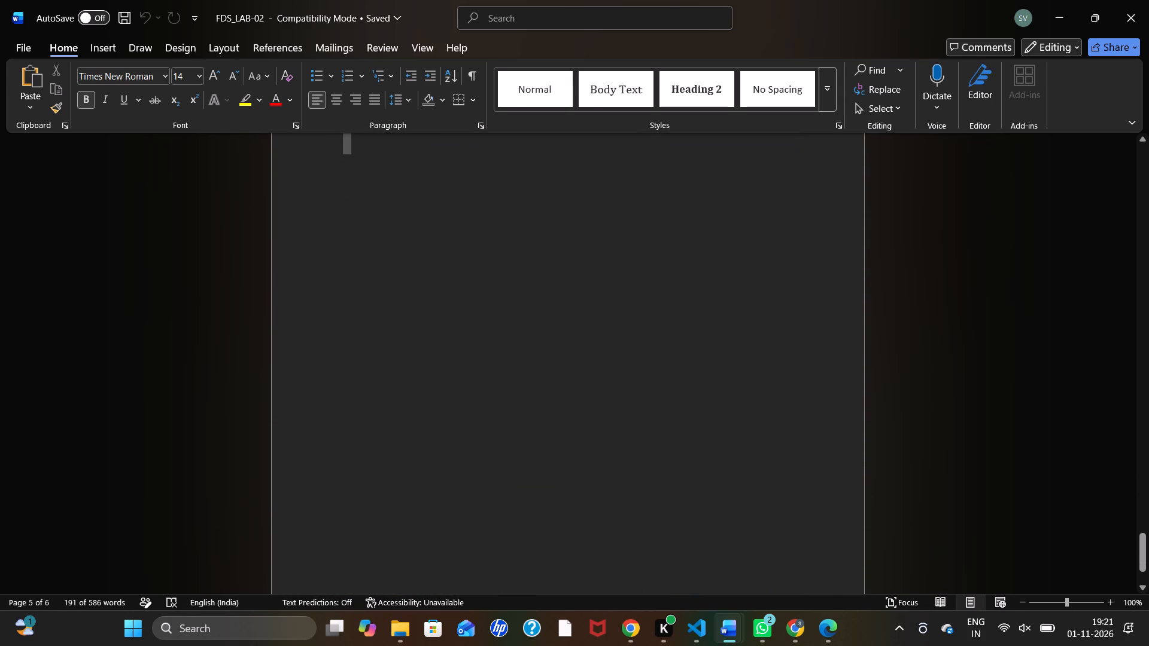
left_click_drag(374, 298, 457, 567)
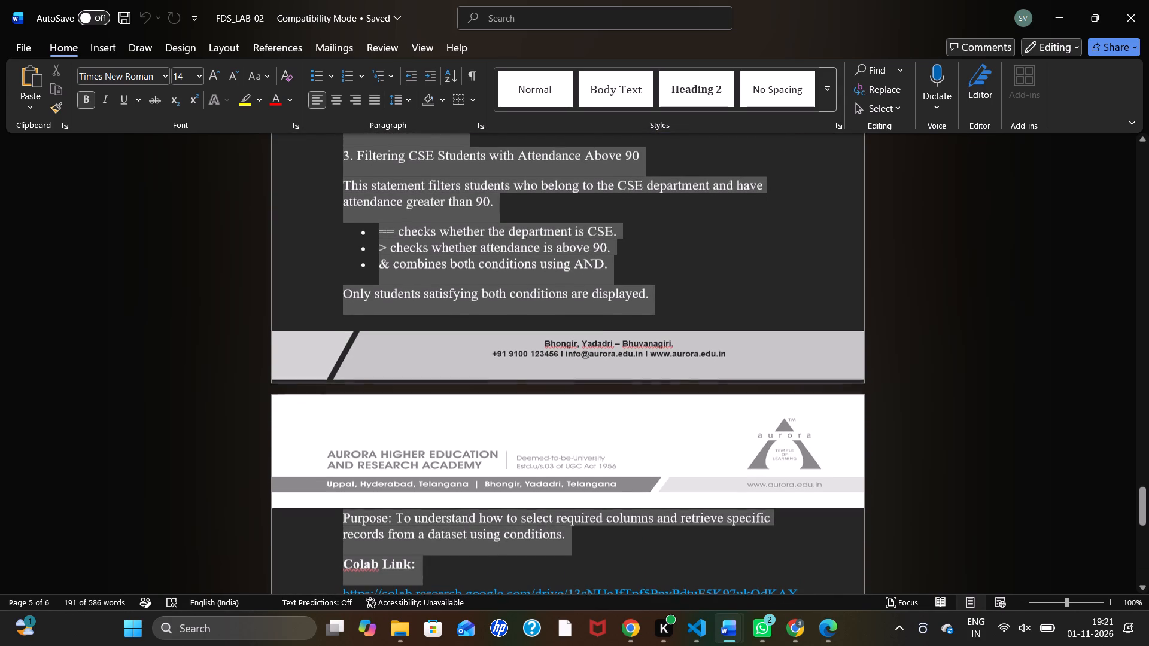
left_click_drag(457, 567, 586, 531)
key("ctrl+c")
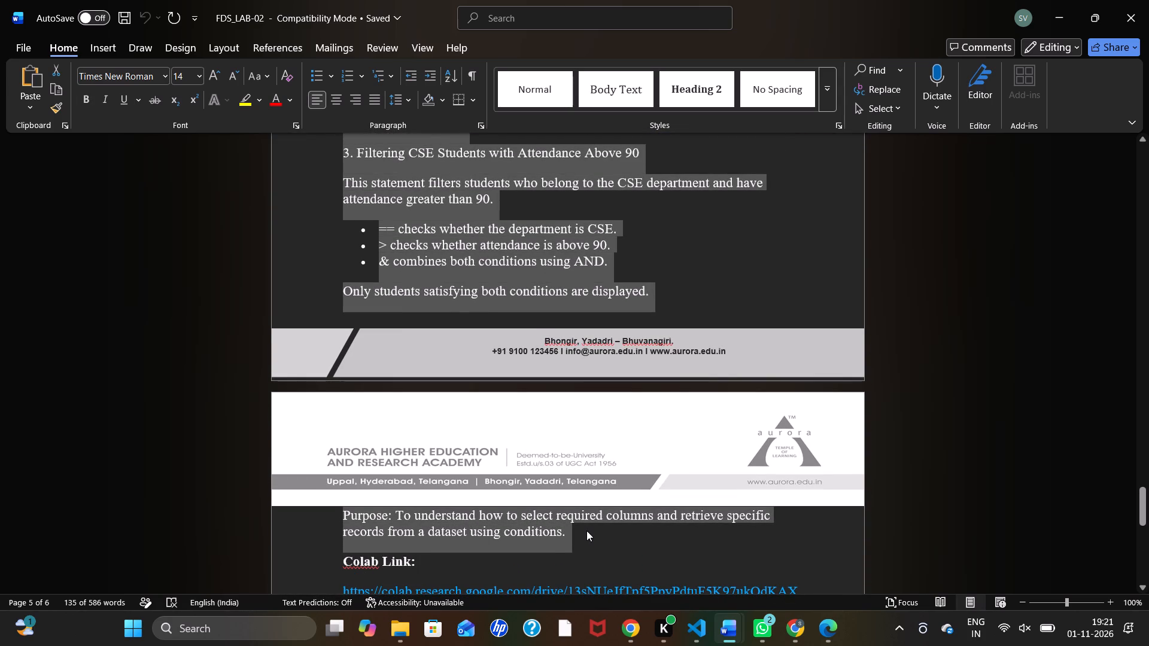
left_click(675, 560)
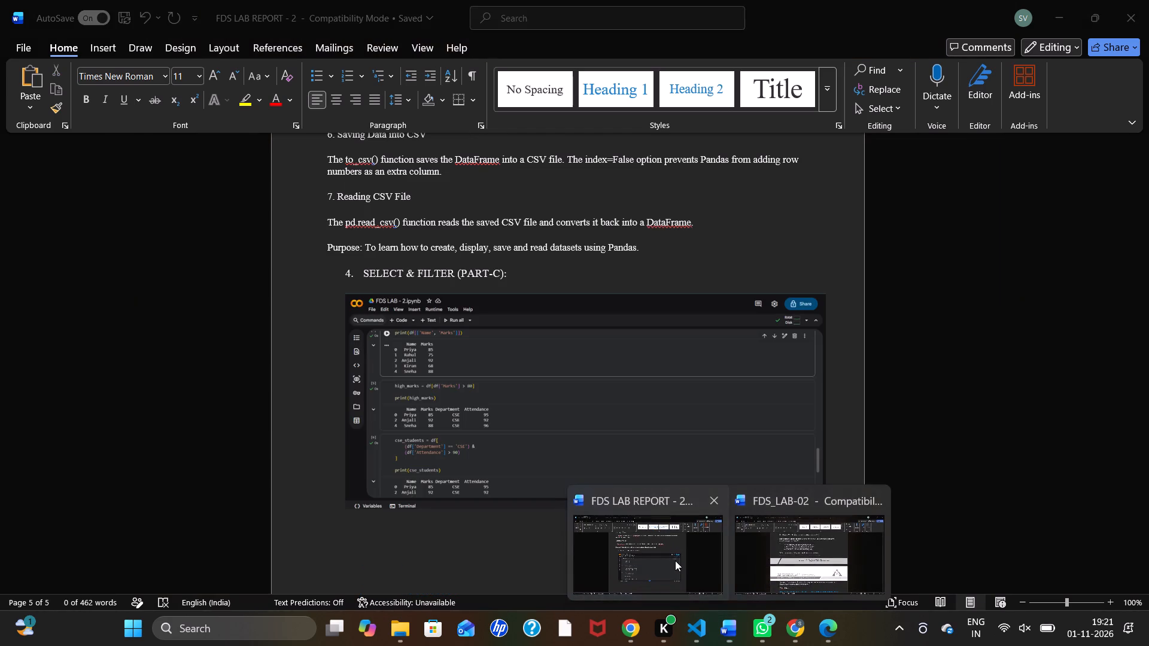
key("ctrl+v")
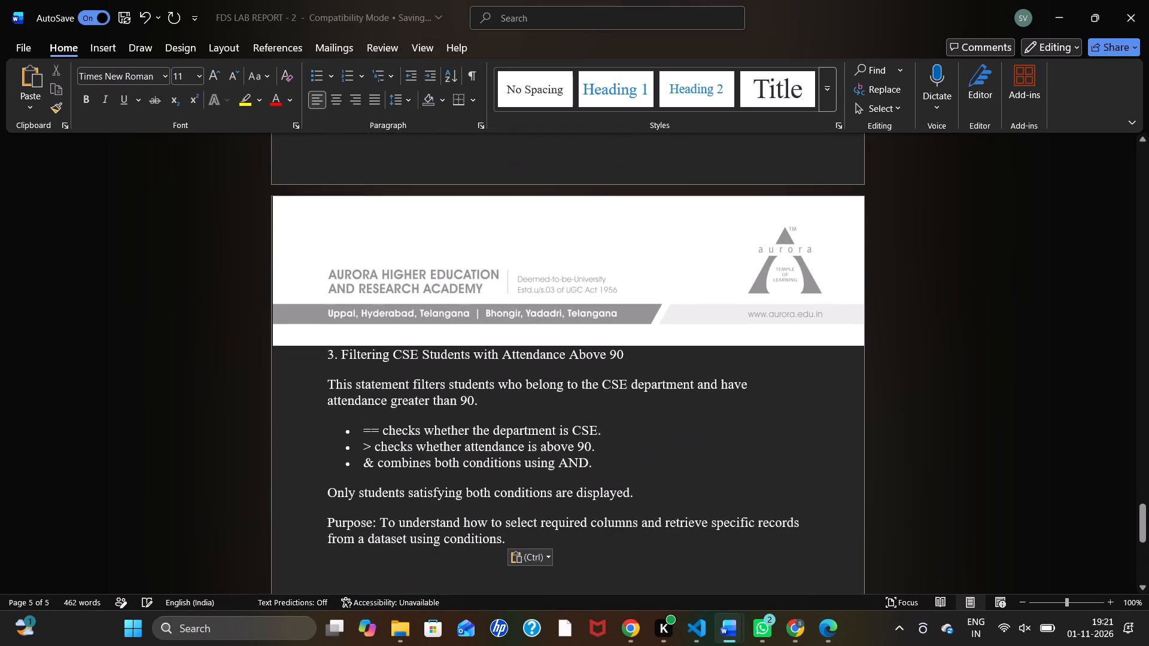
Set the pasted SELECT & FILTER explanation, from the paragraph below the Explanation heading through the Purpose paragraph, to font size 11.
left_click_drag(522, 535, 279, 231)
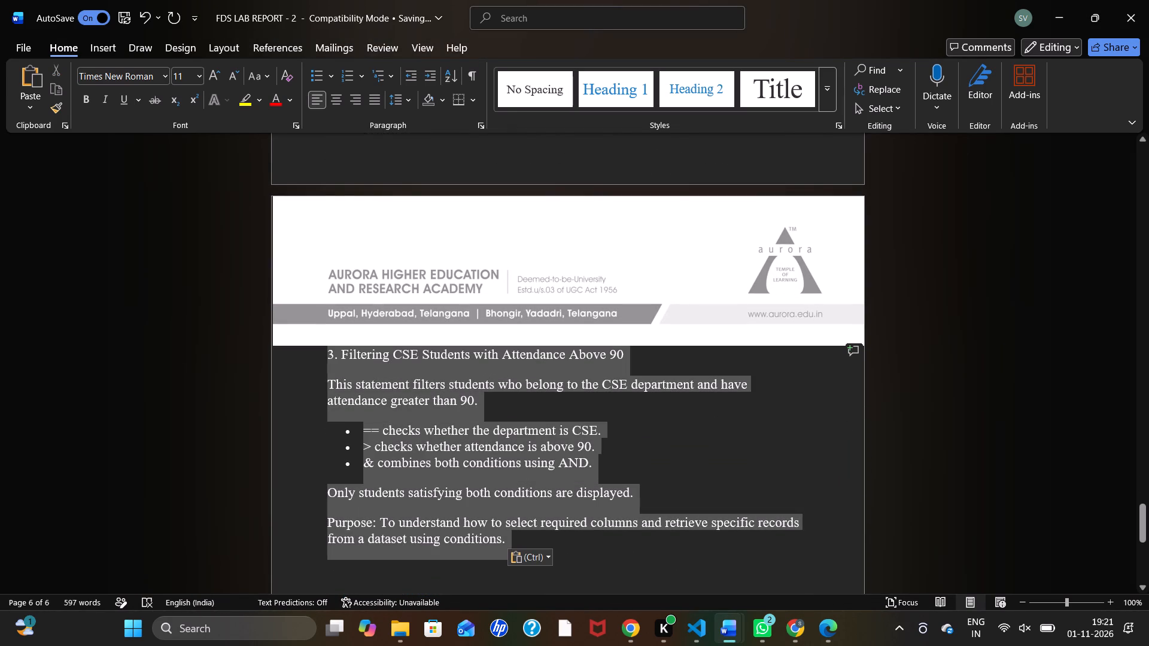
left_click_drag(279, 231, 317, 226)
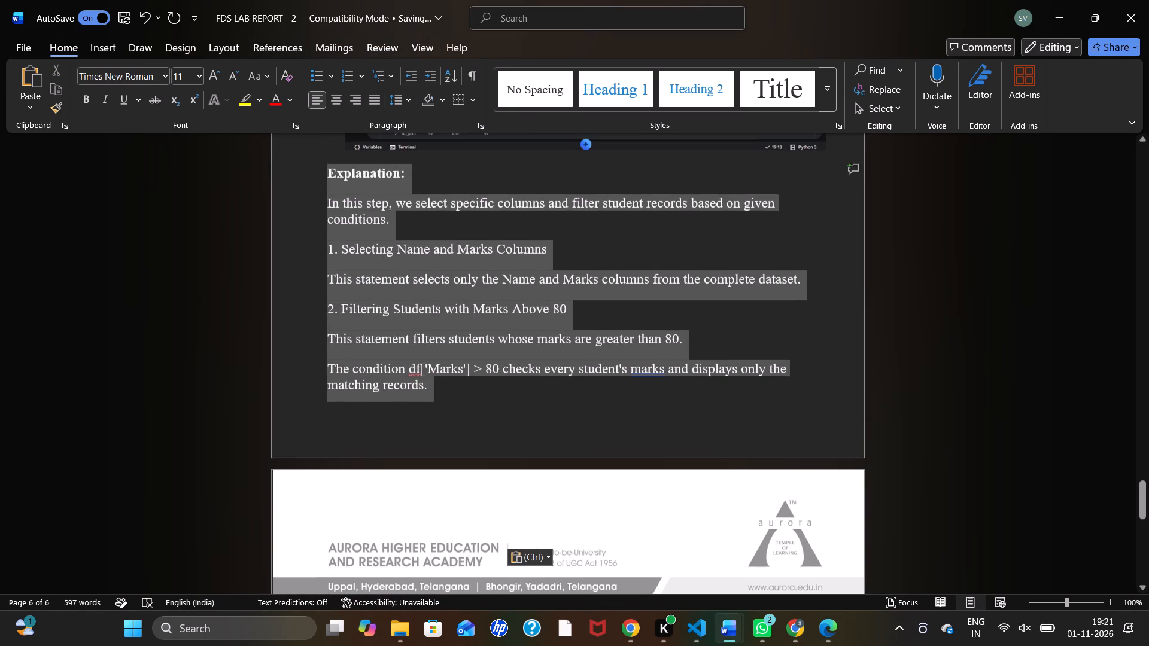
left_click_drag(317, 226, 318, 203)
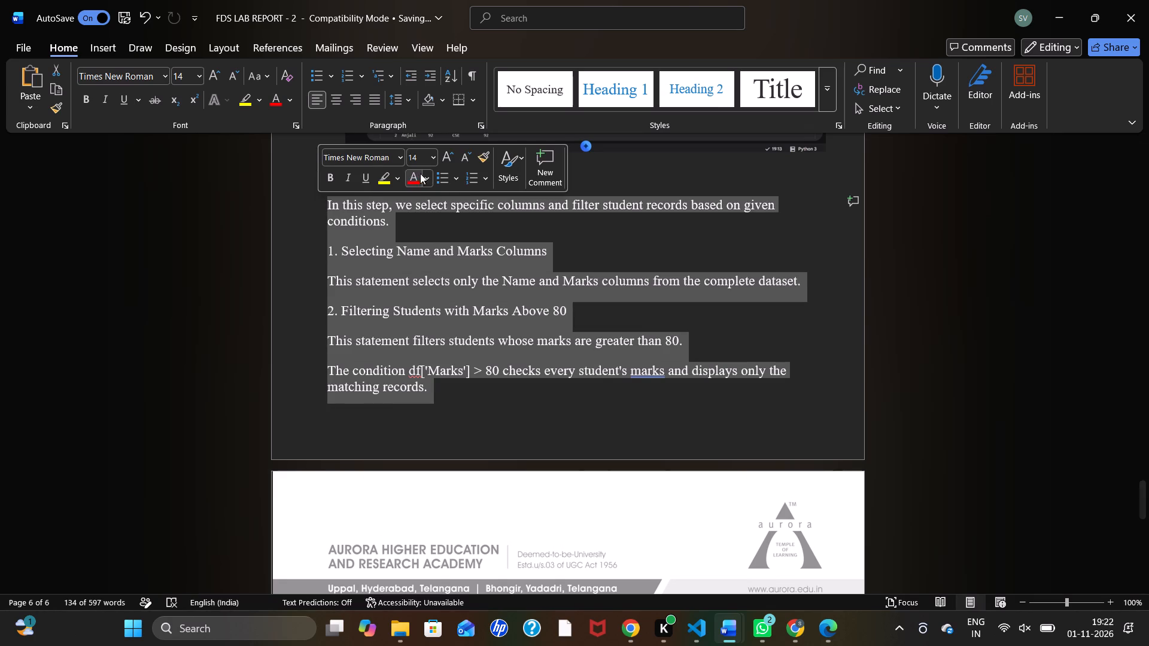
left_click(436, 162)
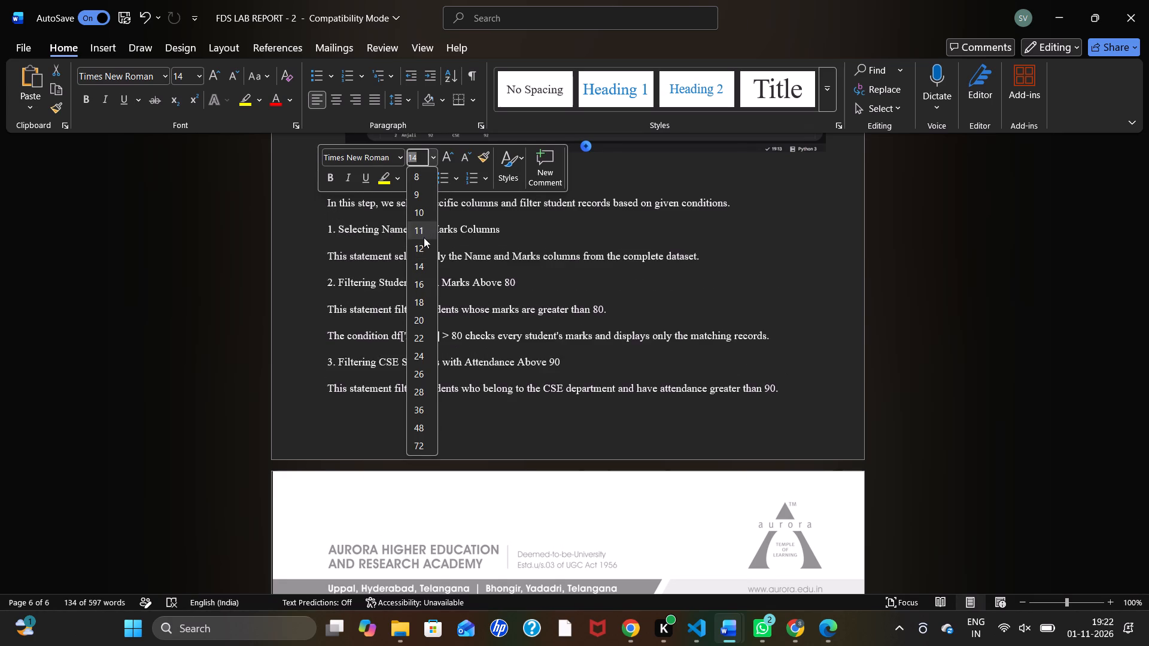
left_click(421, 231)
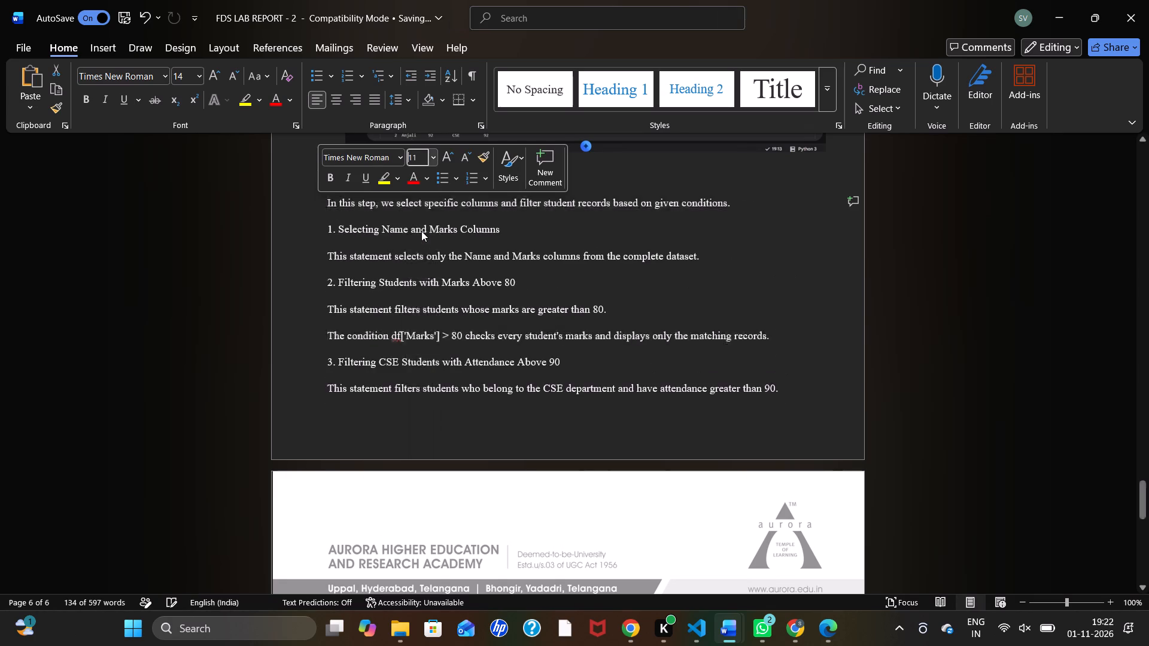
scroll(708, 334, "down", 2)
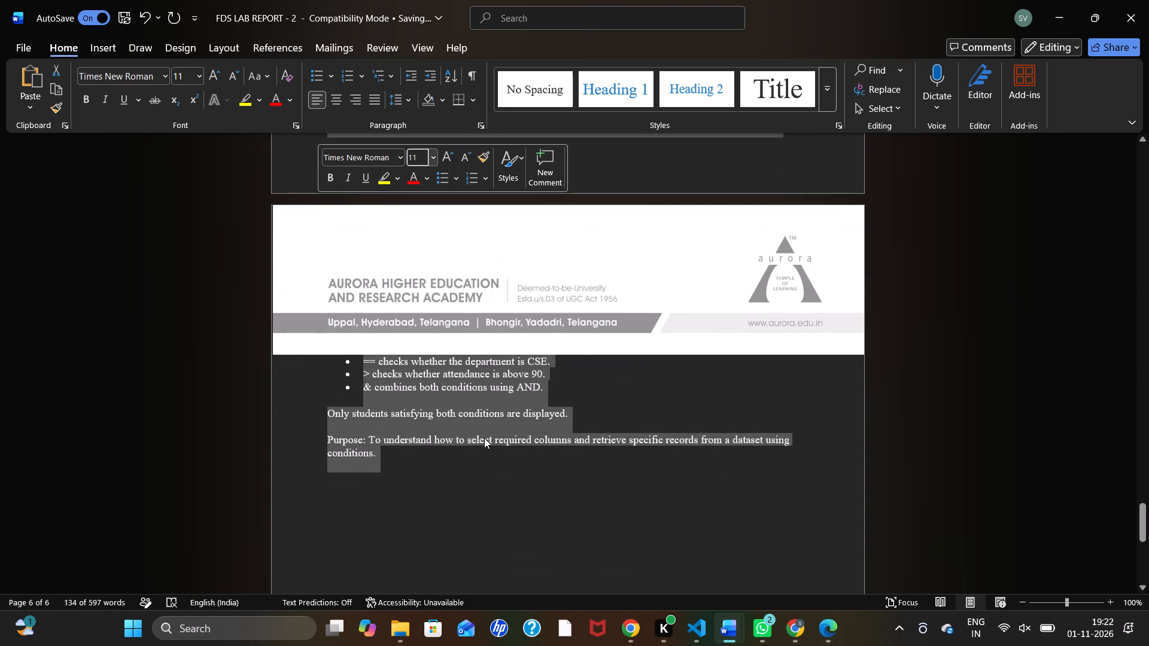
Add a new line reading "GOOGLE COLLAB LINK:" below the Purpose paragraph at the end of FDS LAB REPORT - 2.
left_click(422, 457)
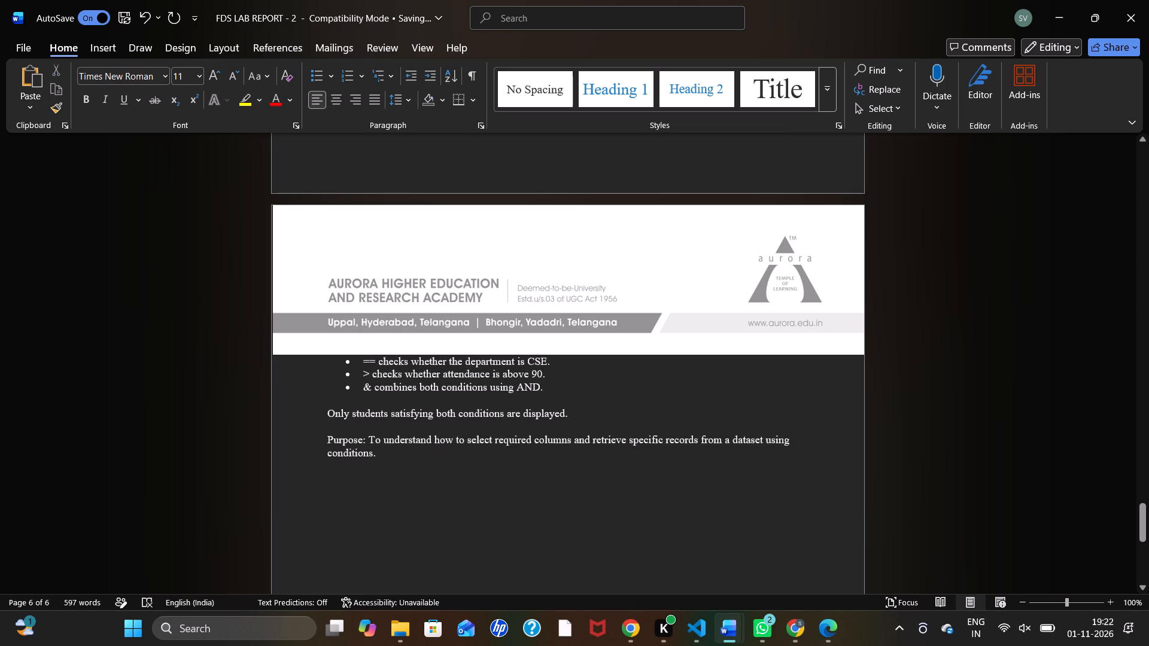
key("Return")
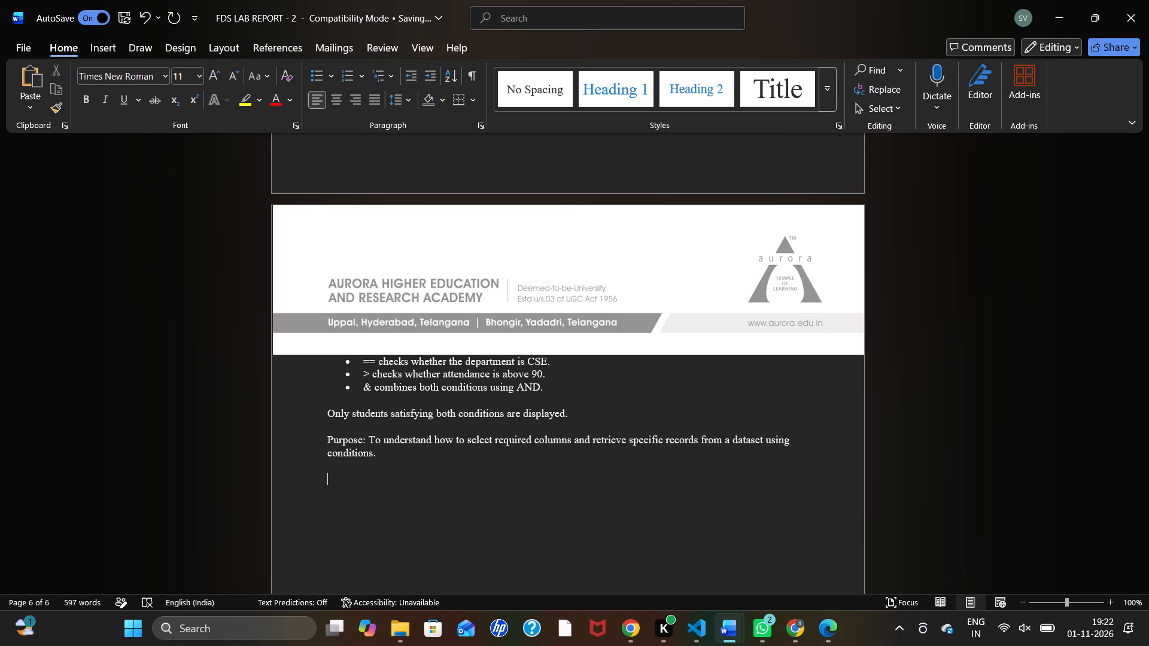
type("GO")
type("OGLE")
key("space")
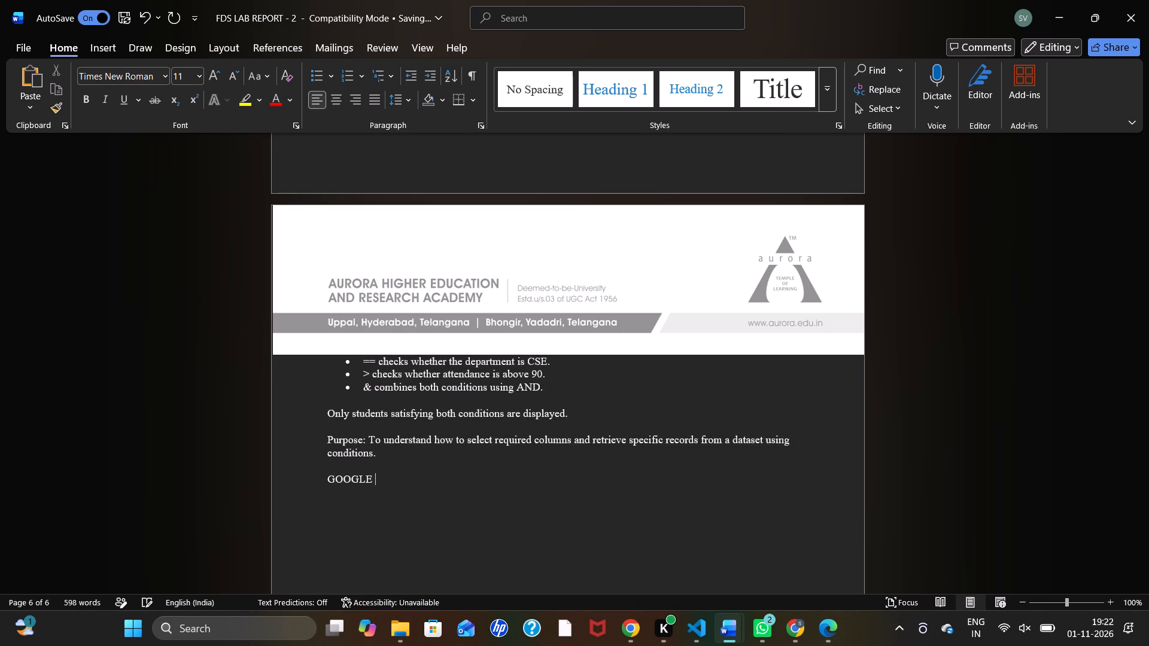
type("COLLA")
key("b")
key("semicolon")
key("BackSpace")
key("space")
type("LINK")
type(":")
key("space")
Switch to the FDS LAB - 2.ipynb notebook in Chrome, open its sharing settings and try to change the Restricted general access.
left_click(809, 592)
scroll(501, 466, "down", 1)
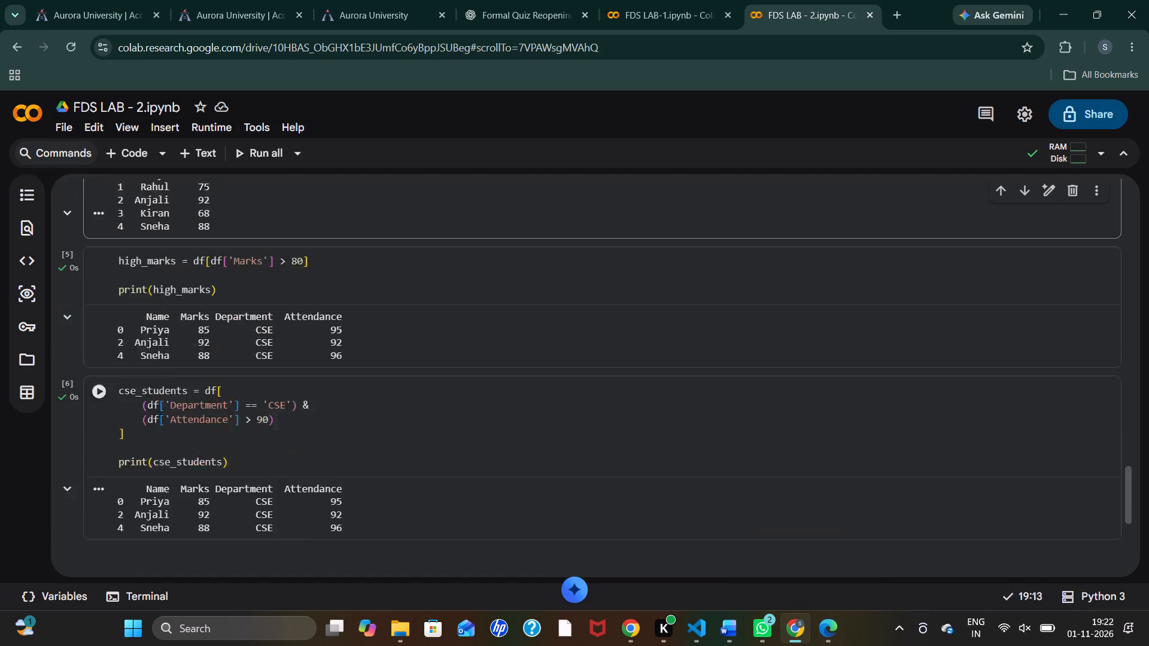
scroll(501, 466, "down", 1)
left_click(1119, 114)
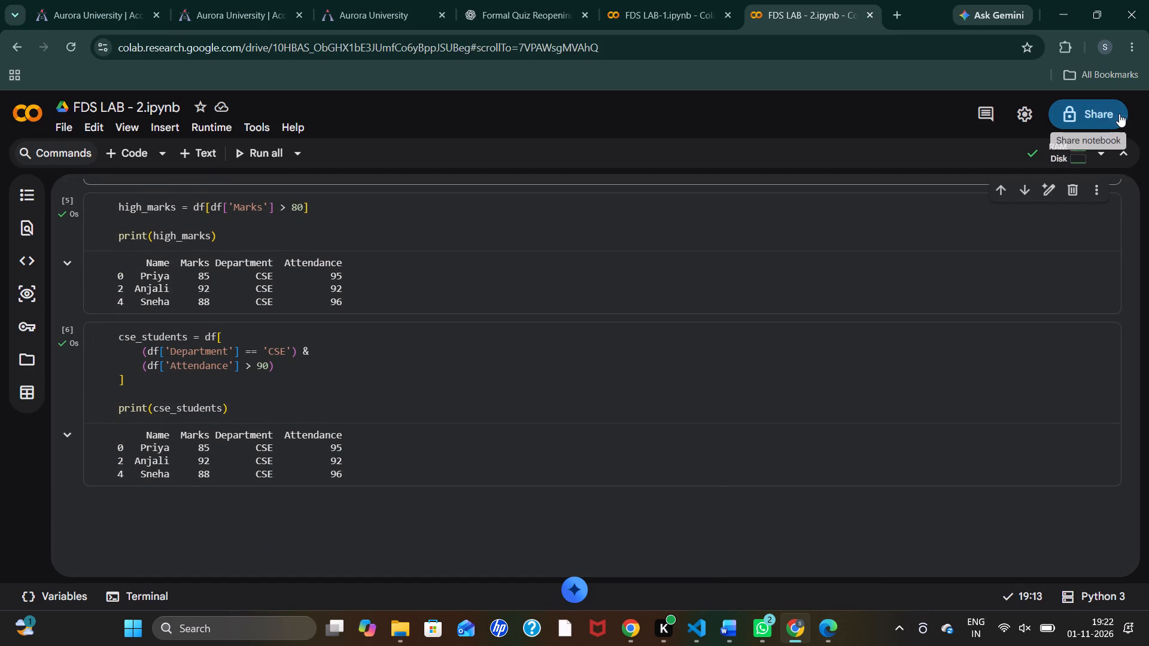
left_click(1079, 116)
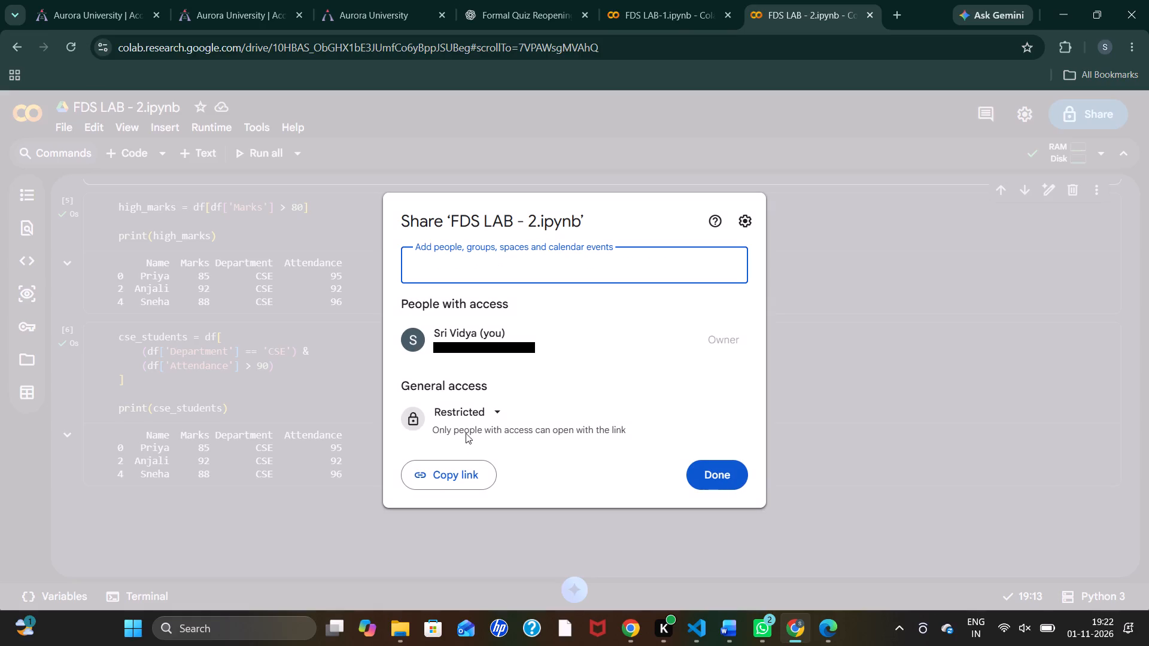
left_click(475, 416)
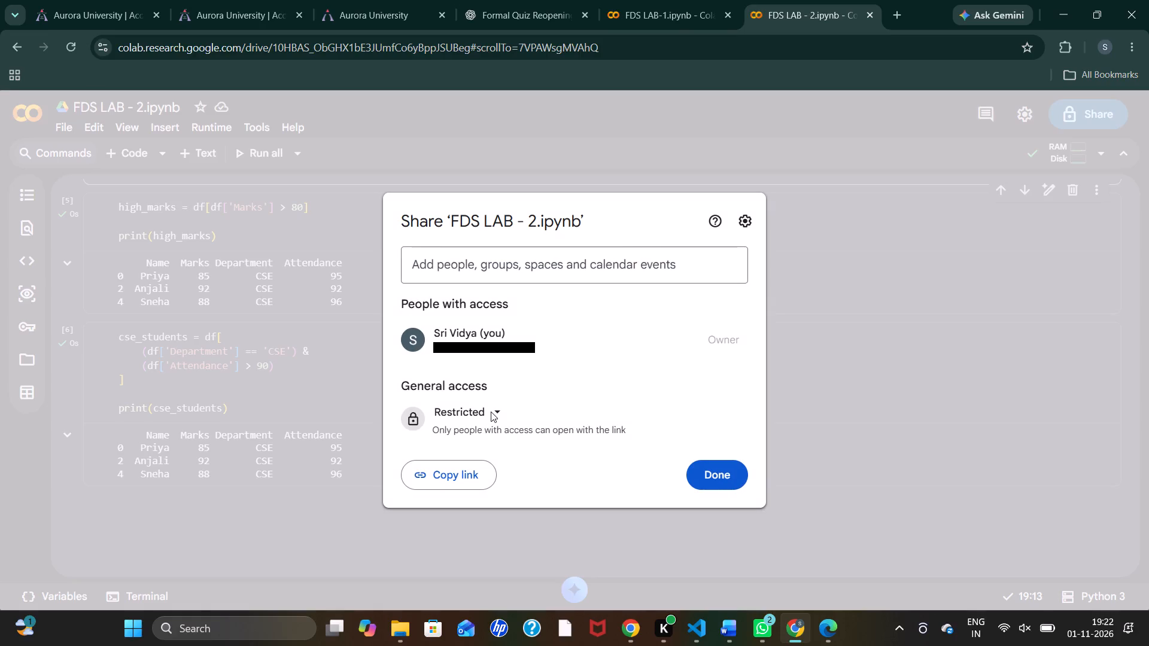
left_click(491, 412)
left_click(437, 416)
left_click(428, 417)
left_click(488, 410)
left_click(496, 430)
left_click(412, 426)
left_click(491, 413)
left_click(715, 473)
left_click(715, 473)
Leave the notebook and bring up the FDS_LAB-02 sample at its Purpose and Colab Link section.
left_click(1054, 2)
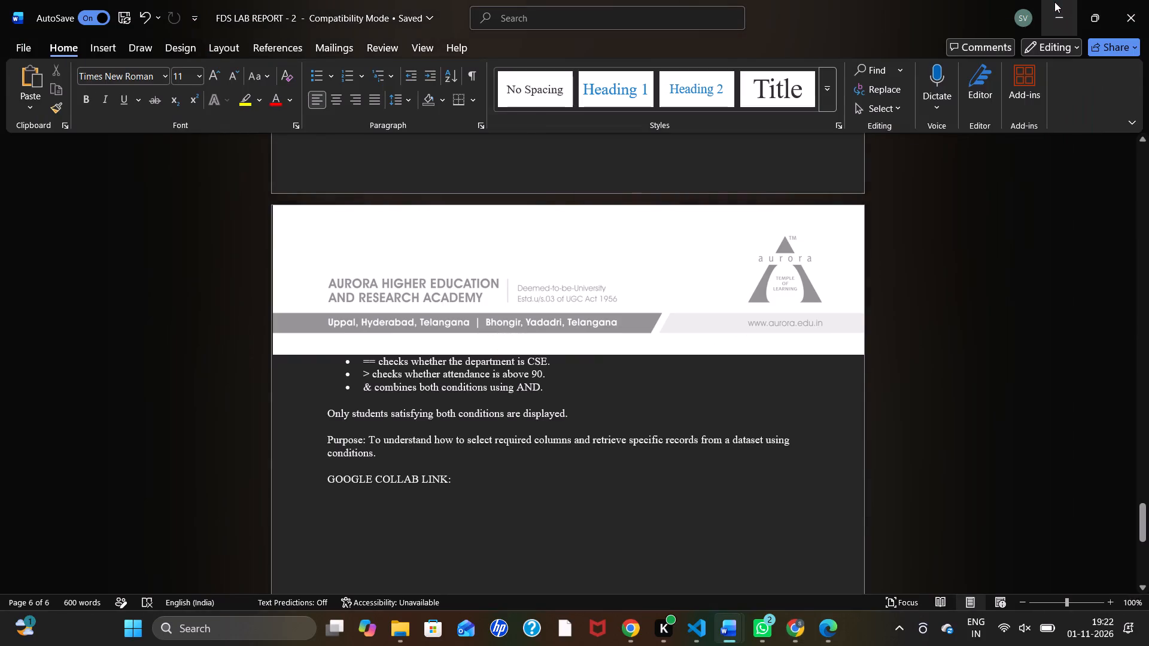
left_click(1054, 2)
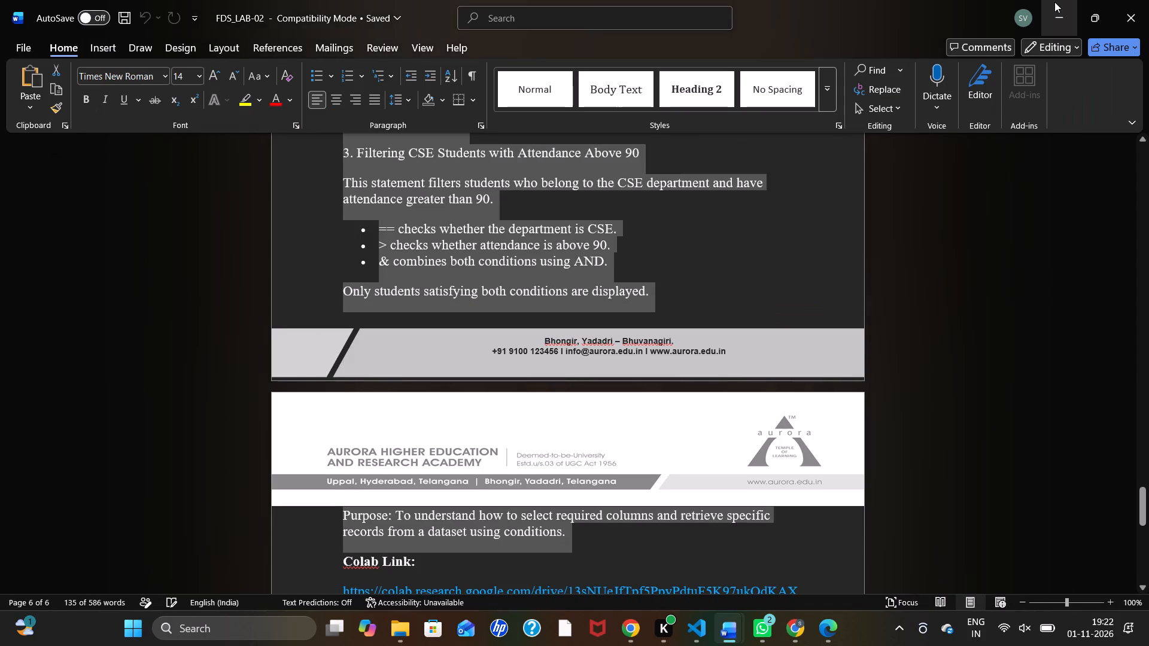